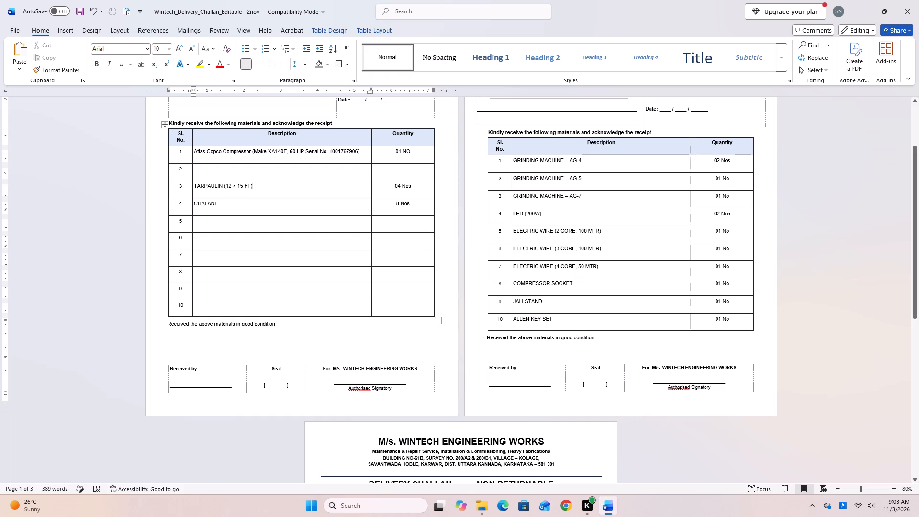
Correct the first item's description in the non-returnable delivery challan table to read COPPER SLAG BAG NR.
scroll(590, 278, down, 6)
scroll(566, 382, down, 10)
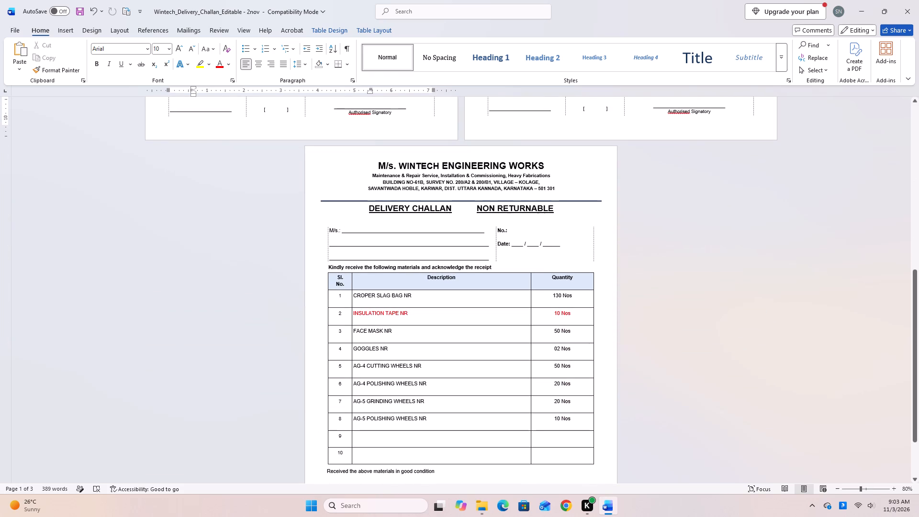
click(361, 294)
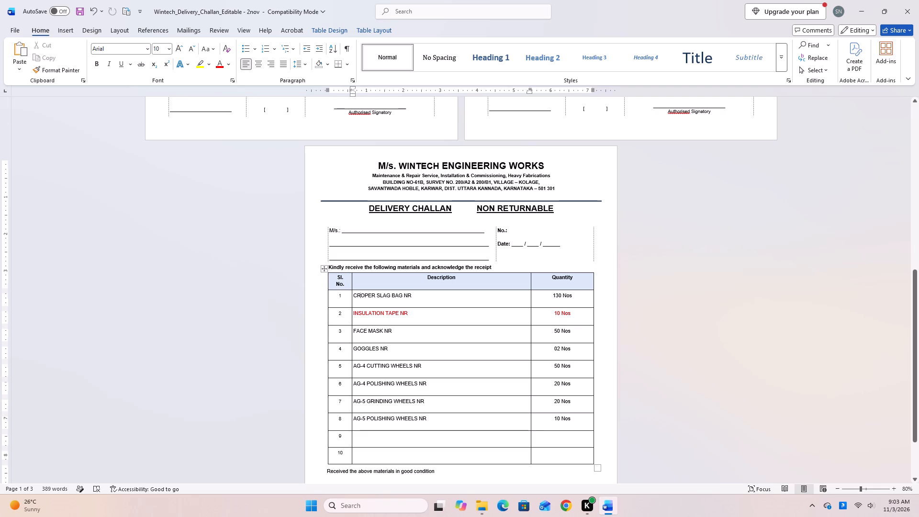
key(BackSpace)
key(Right)
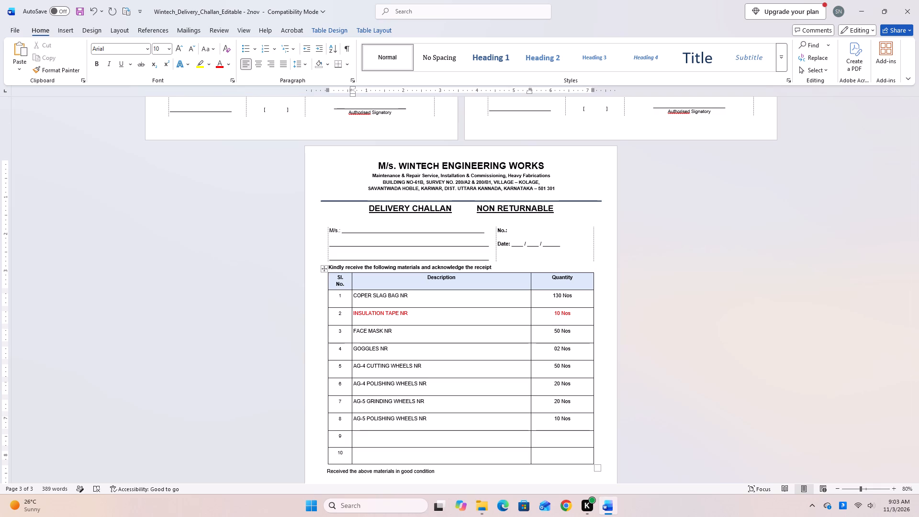
key(p)
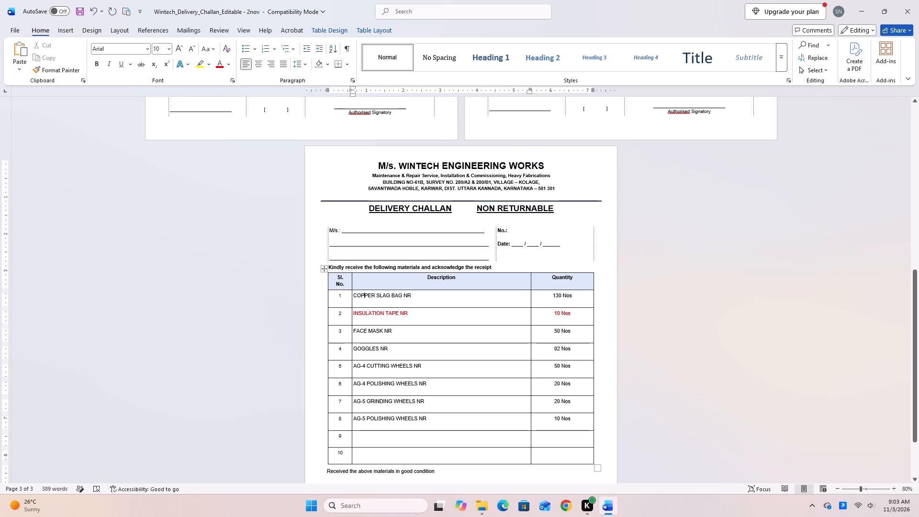
scroll(718, 324, down, 1)
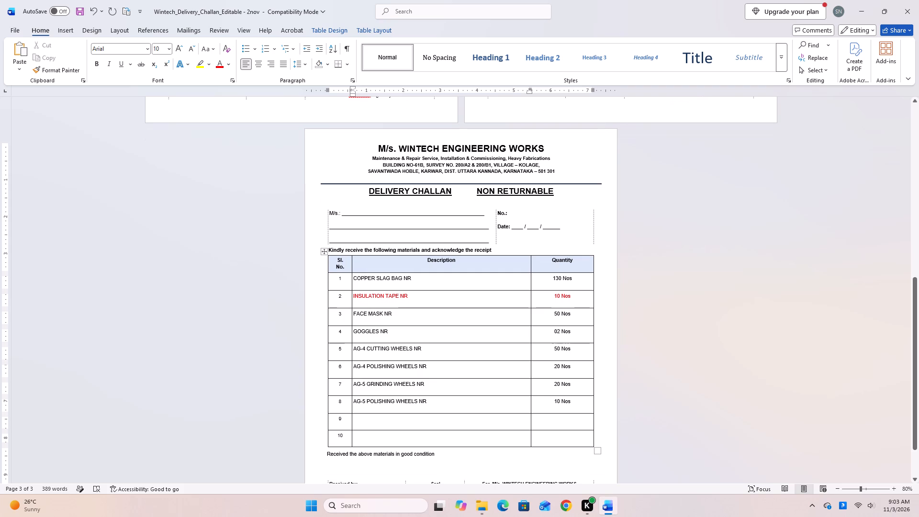
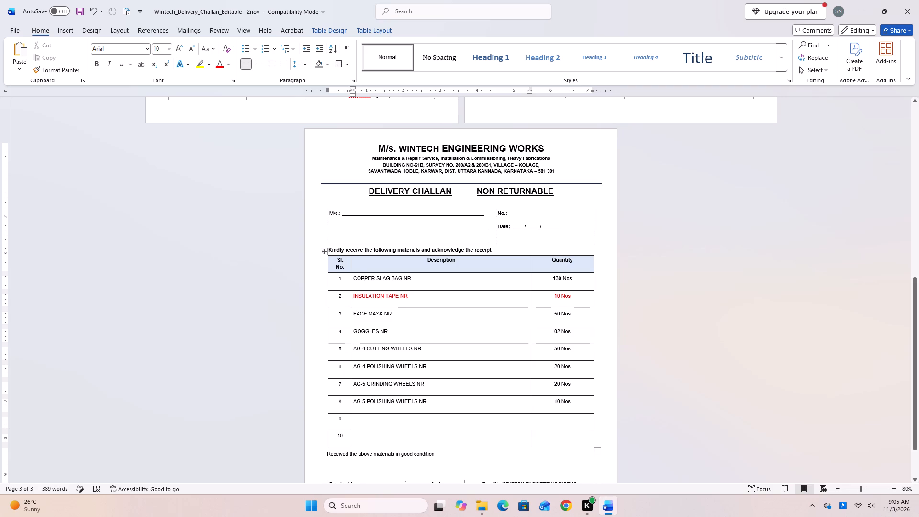
Select the description and quantity cells of the red INSULATION TAPE NR entry in the non-returnable challan table.
drag(572, 297, 391, 297)
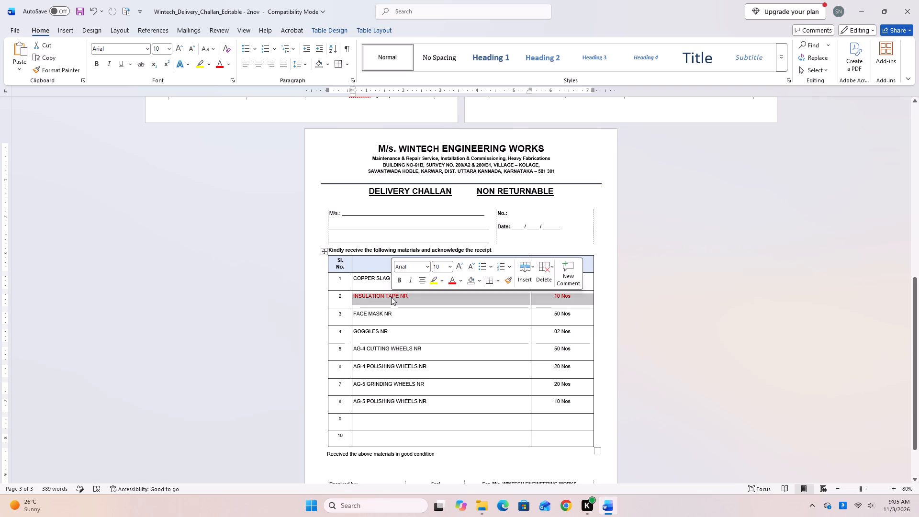
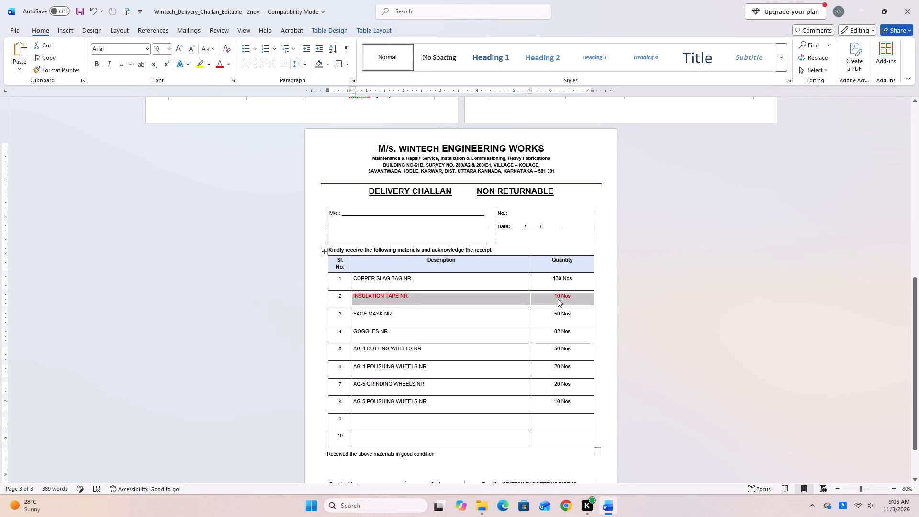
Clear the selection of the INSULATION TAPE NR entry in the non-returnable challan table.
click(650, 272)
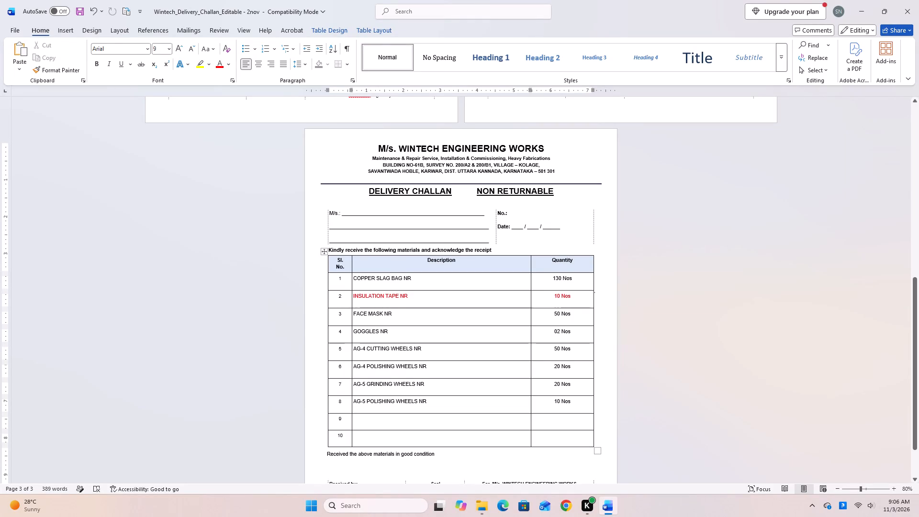
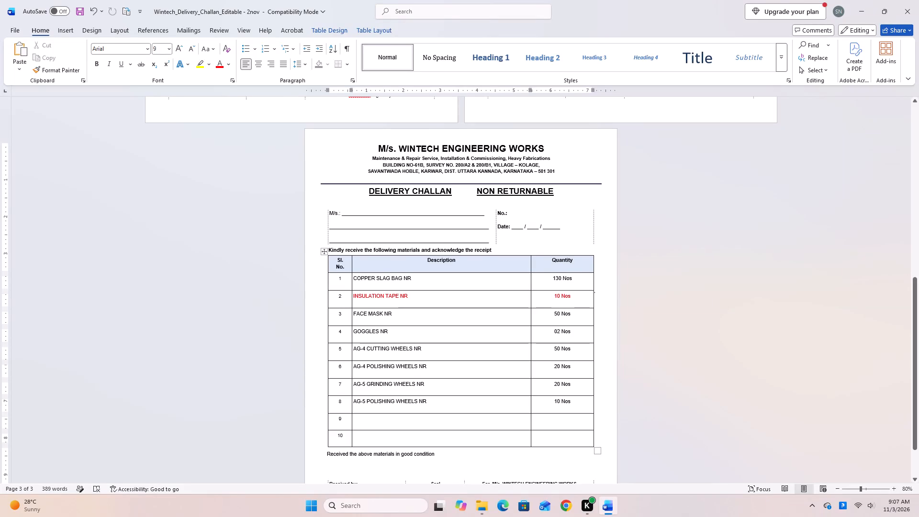
Examine the item descriptions and quantities across the two returnable challan pages and the non-returnable challan page.
click(570, 204)
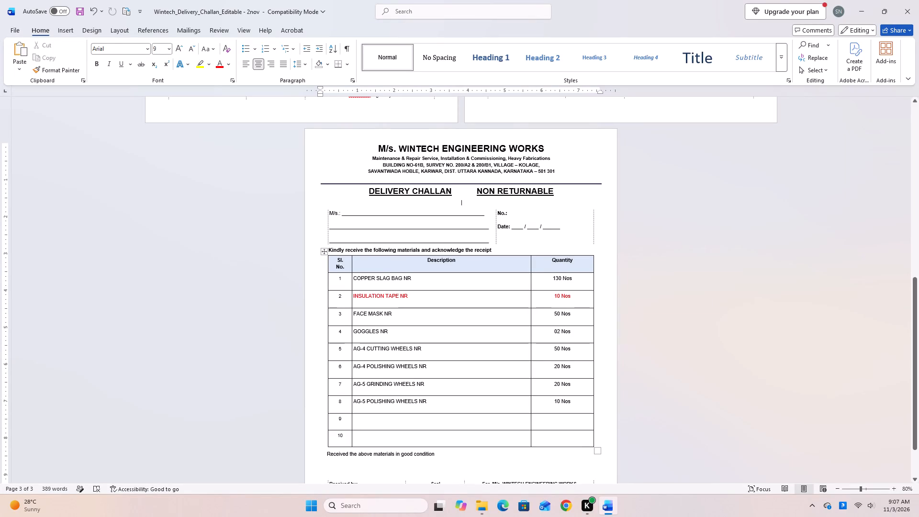
scroll(550, 247, down, 5)
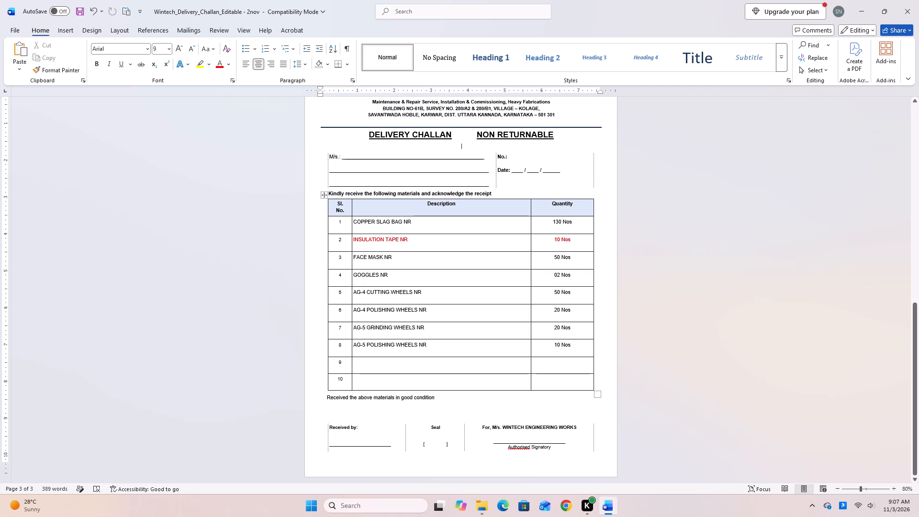
scroll(550, 247, up, 4)
scroll(550, 247, up, 20)
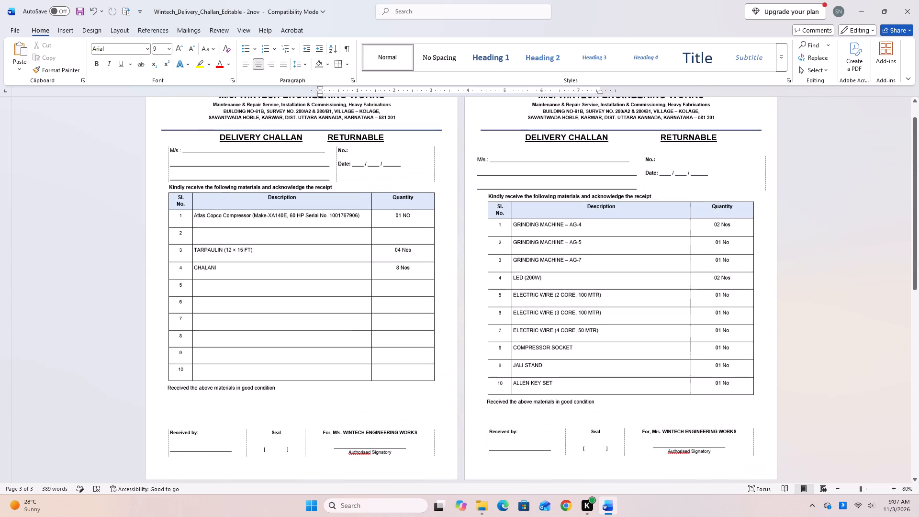
scroll(550, 247, down, 8)
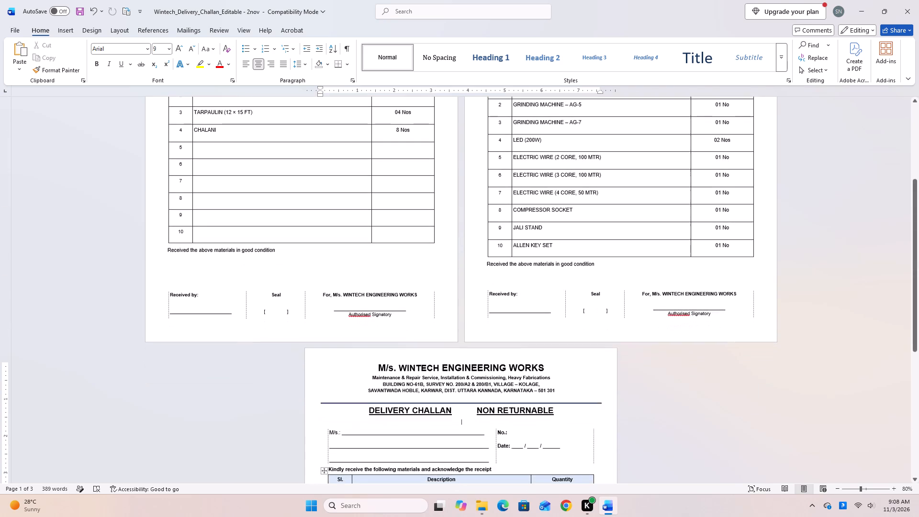
scroll(550, 247, down, 13)
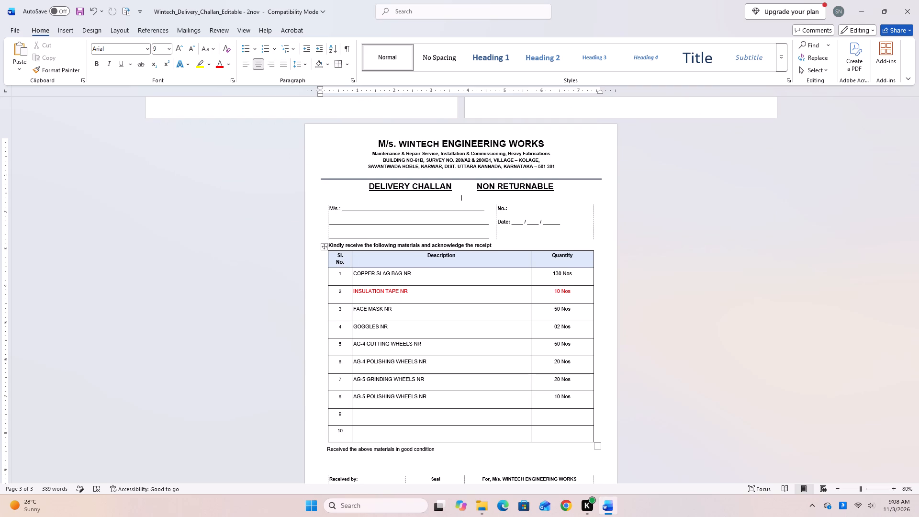
scroll(552, 246, up, 6)
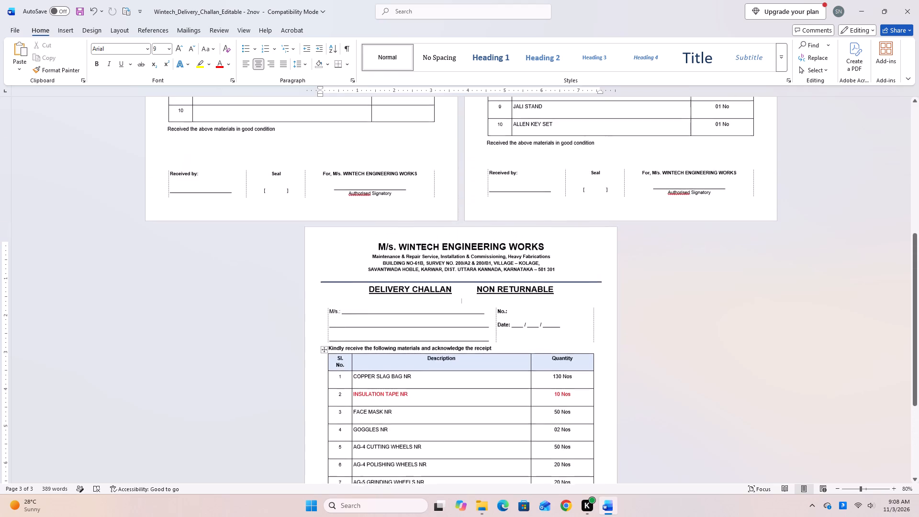
scroll(552, 246, up, 13)
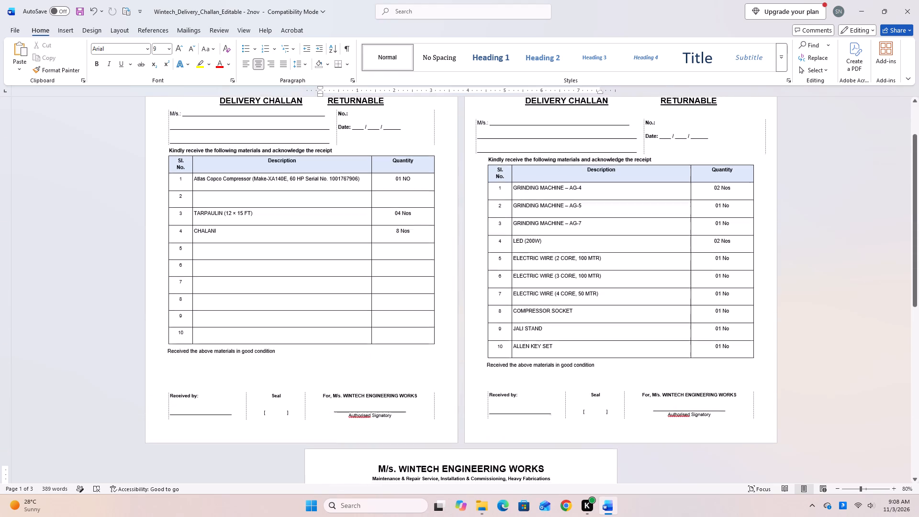
scroll(552, 246, up, 5)
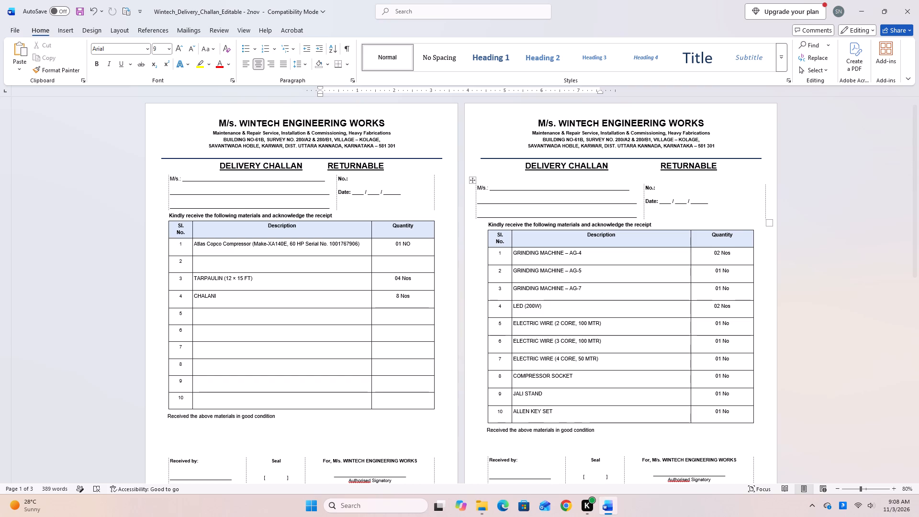
scroll(552, 214, down, 5)
scroll(544, 332, down, 4)
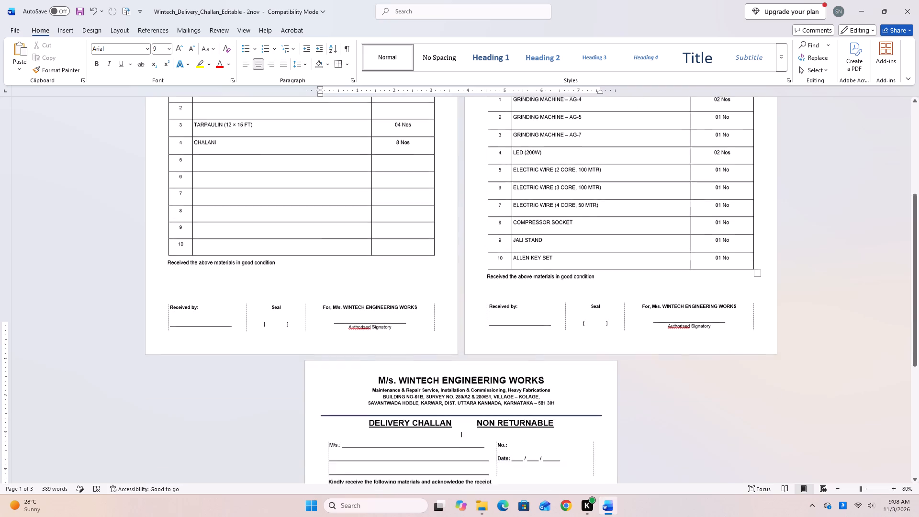
scroll(544, 332, down, 15)
scroll(387, 371, up, 3)
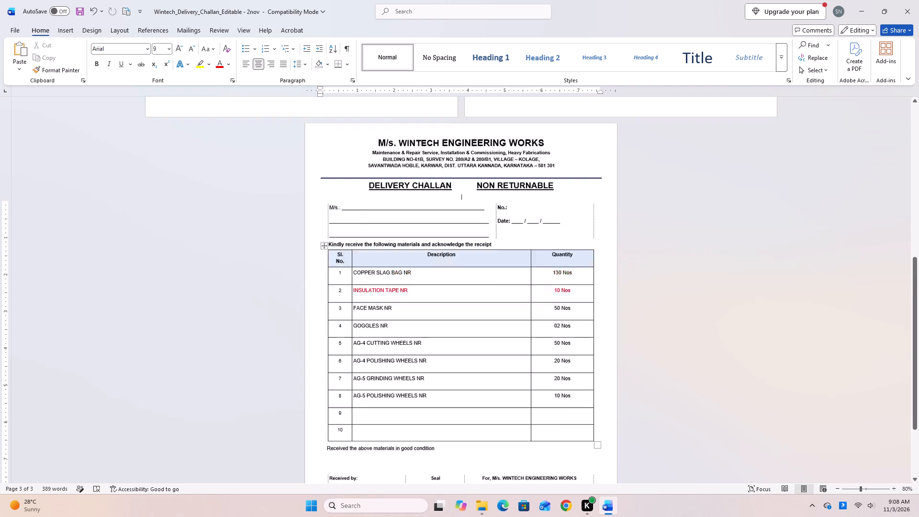
scroll(387, 371, up, 15)
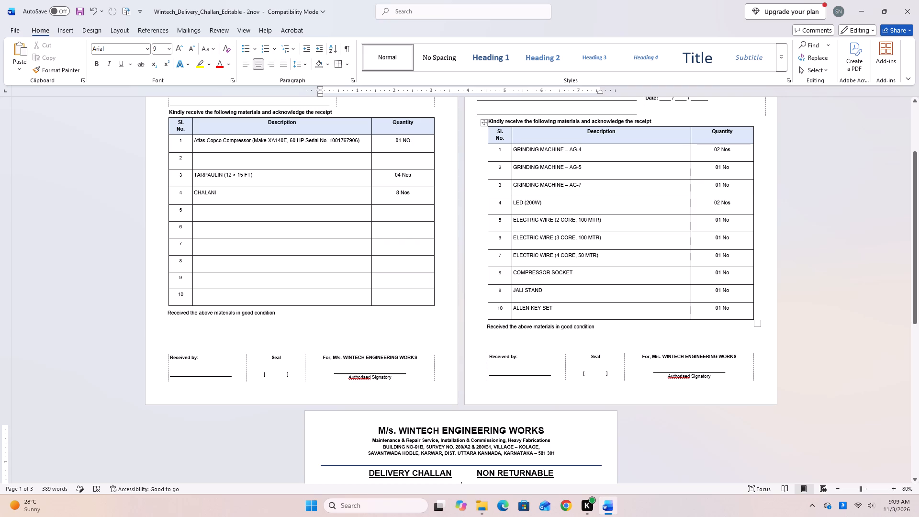
scroll(549, 217, down, 1)
scroll(549, 217, up, 8)
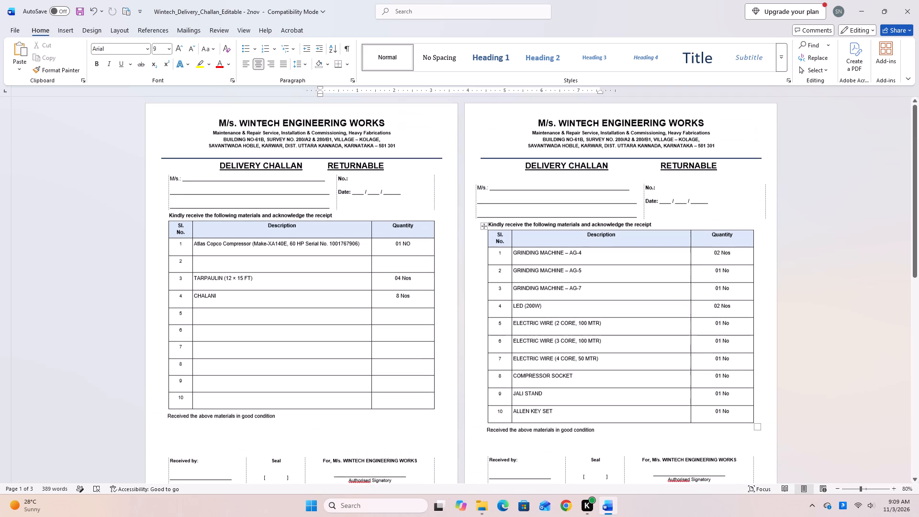
scroll(549, 217, up, 5)
scroll(553, 353, down, 9)
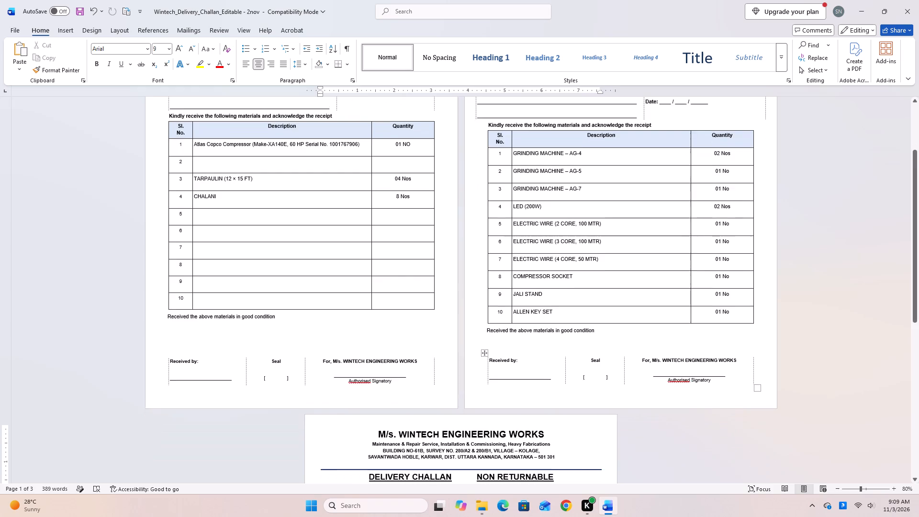
scroll(555, 353, down, 18)
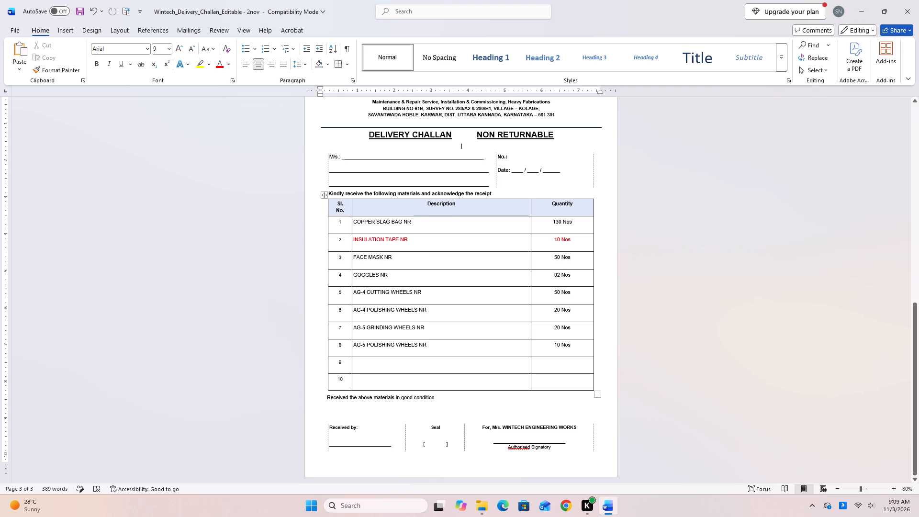
scroll(502, 247, up, 3)
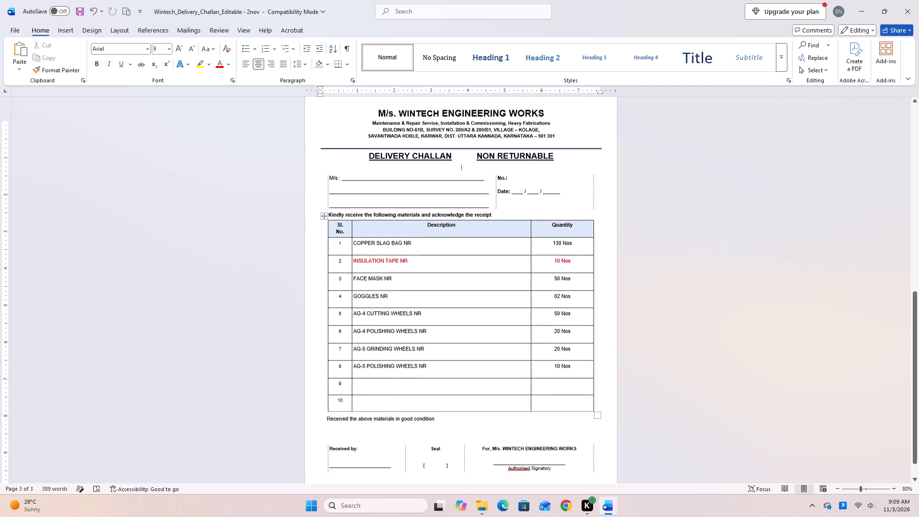
scroll(502, 247, up, 3)
scroll(502, 247, up, 20)
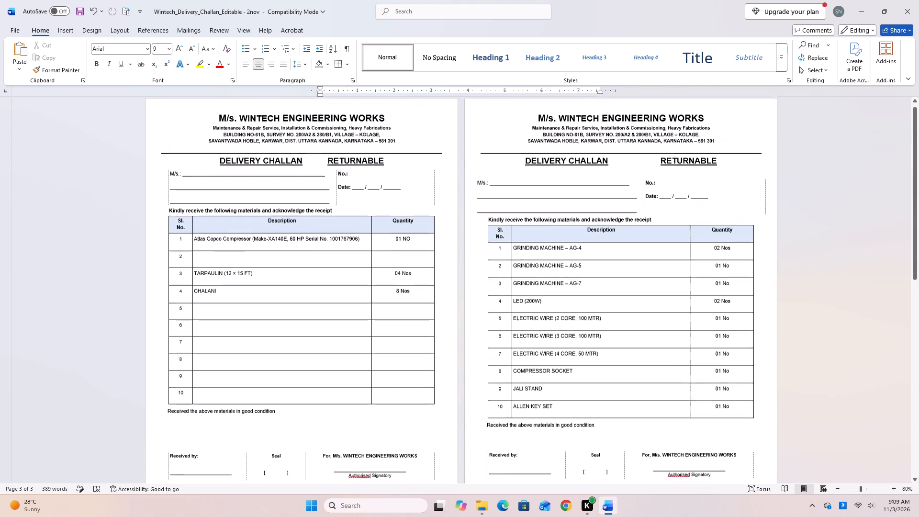
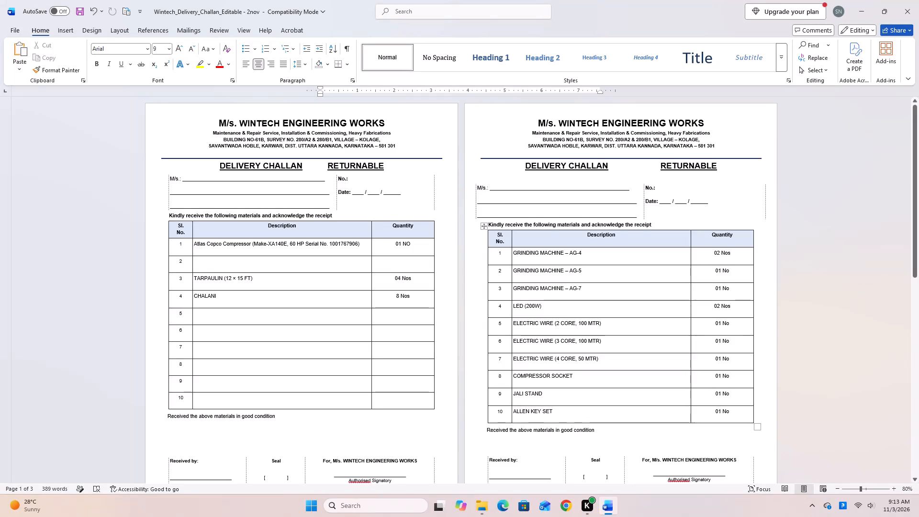
Add an empty row below the ALLEN KEY SET row in the second returnable challan's materials table.
scroll(589, 235, down, 6)
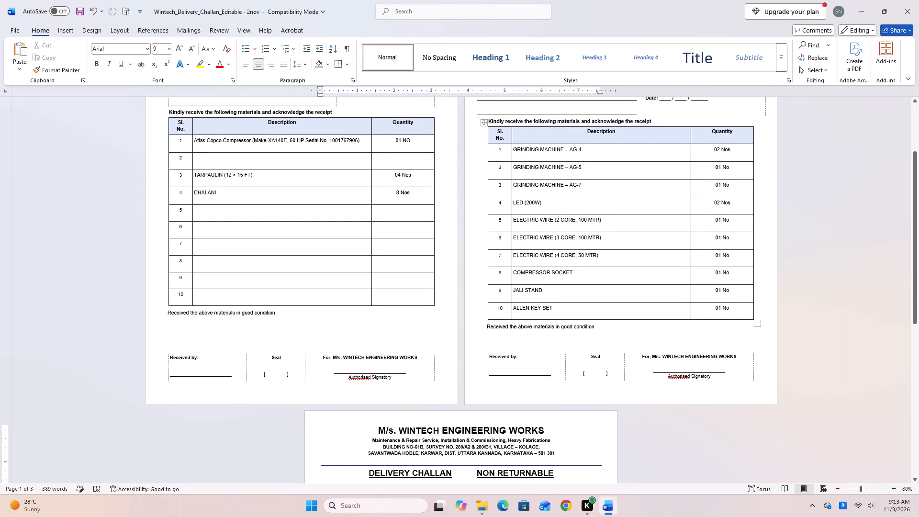
click(484, 320)
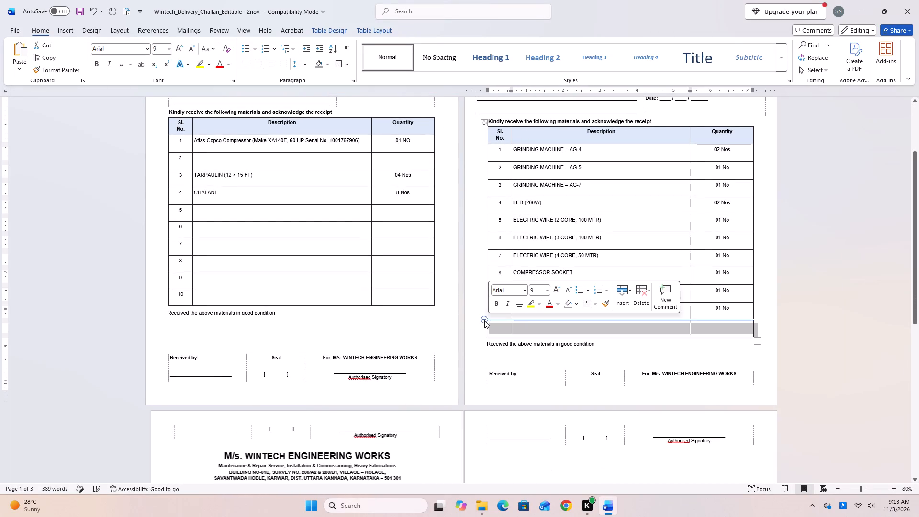
Delete the blank line between "Received the above materials in good condition" and the signature block on the second returnable challan.
scroll(597, 336, down, 5)
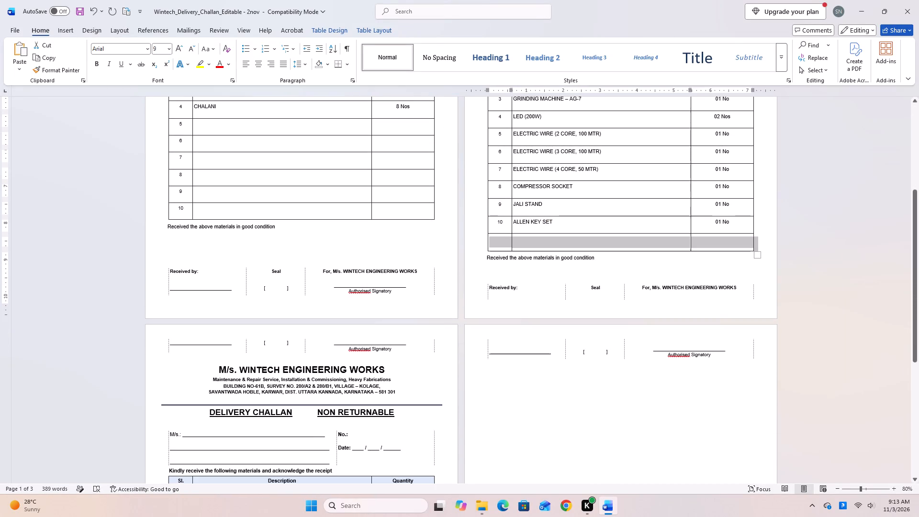
click(527, 272)
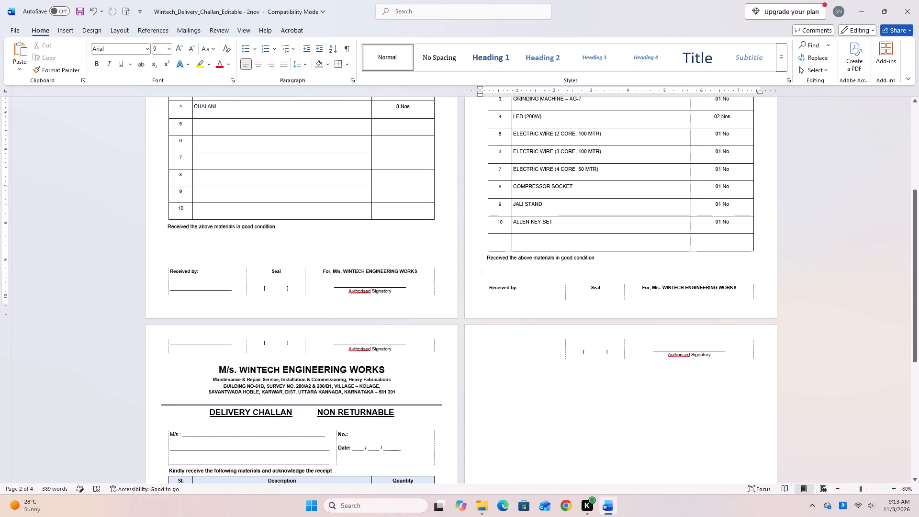
key(BackSpace)
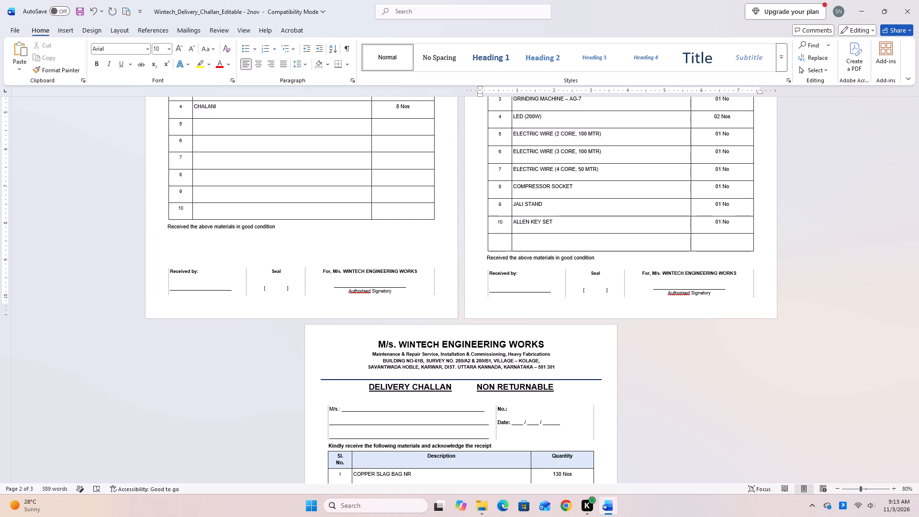
scroll(783, 256, up, 6)
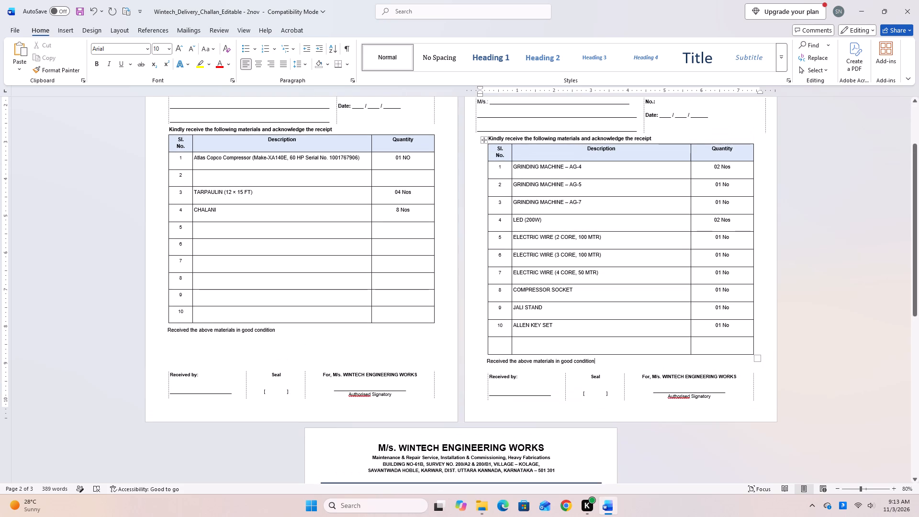
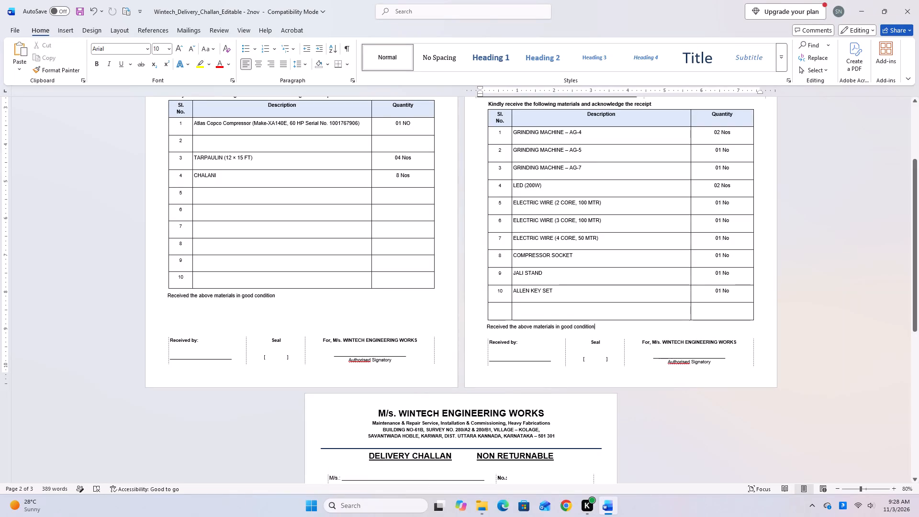
Switch to Google Chrome and open it with the "Your Chrome" profile.
click(565, 504)
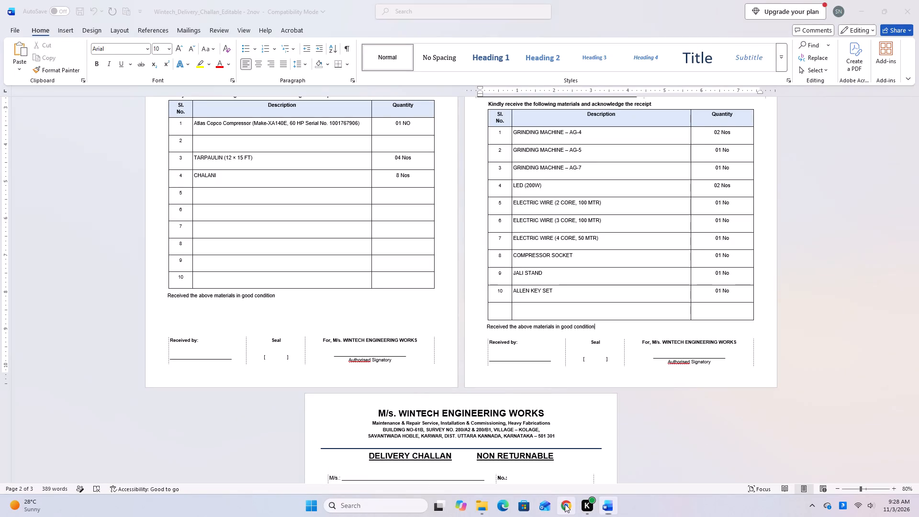
click(464, 275)
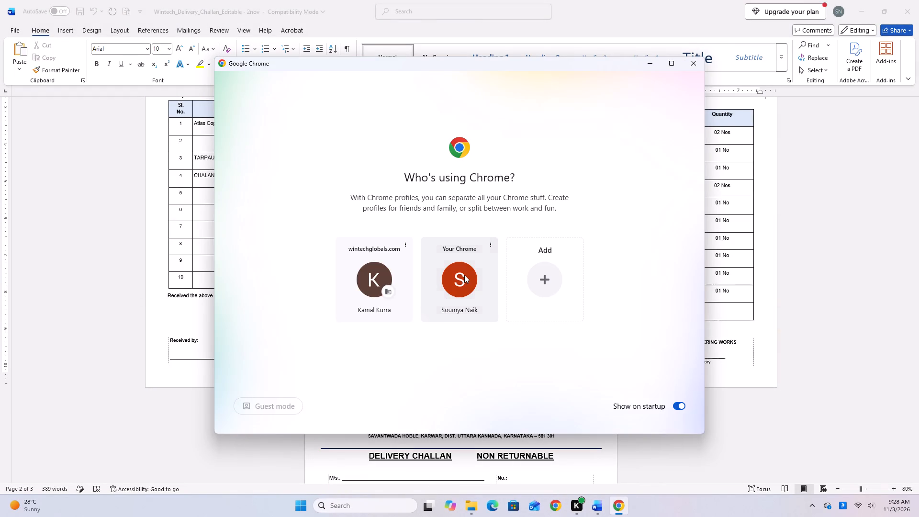
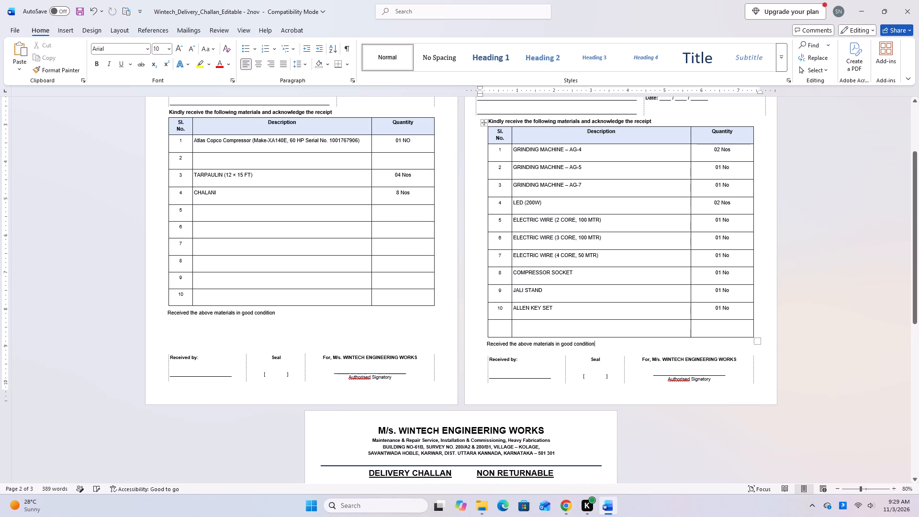
Review the page layout of both returnable challans and the non-returnable challan.
scroll(608, 214, up, 10)
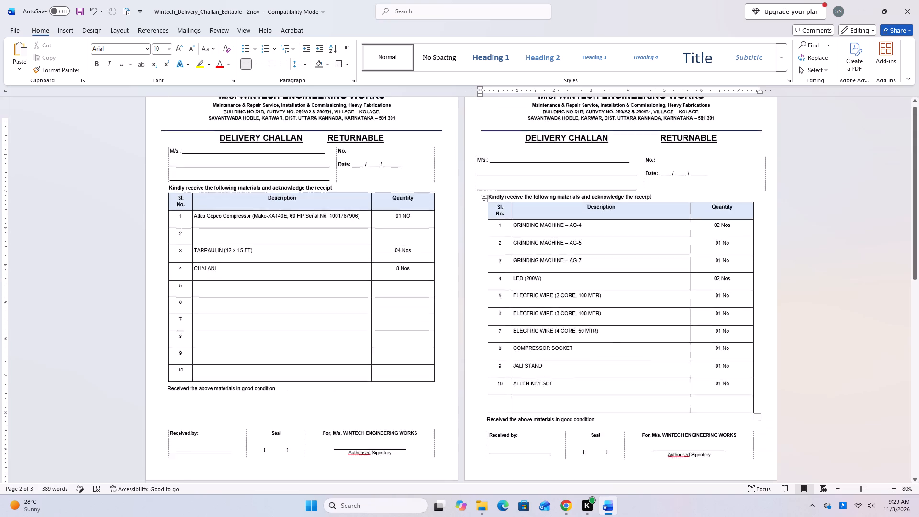
scroll(608, 214, down, 13)
scroll(608, 214, up, 3)
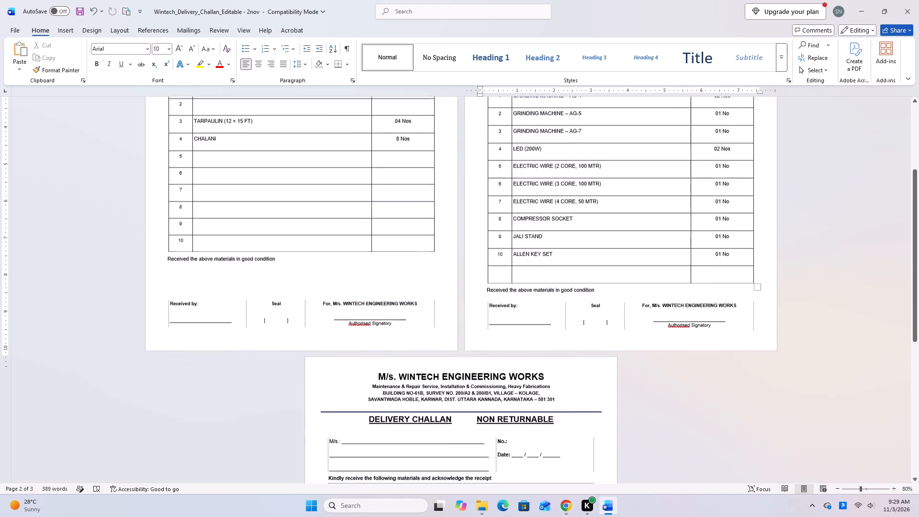
scroll(608, 214, up, 6)
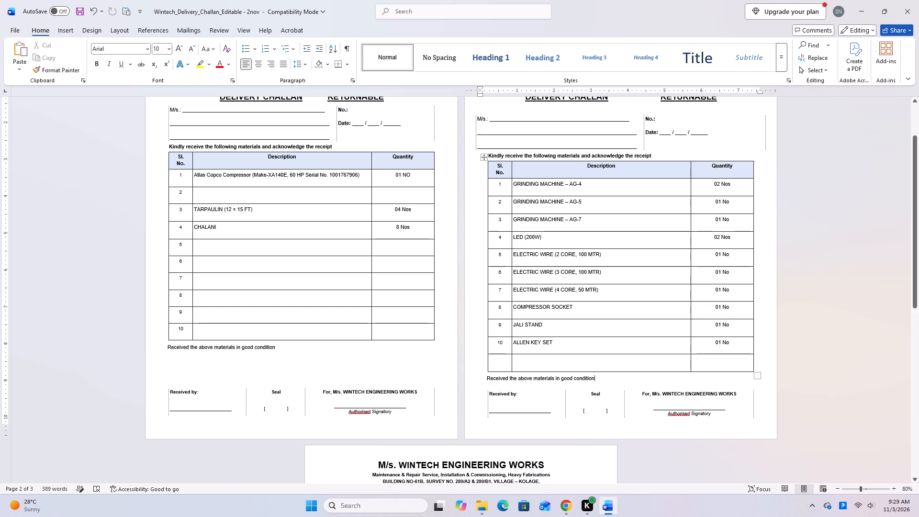
drag(582, 249, 582, 241)
scroll(830, 241, down, 5)
scroll(830, 241, down, 18)
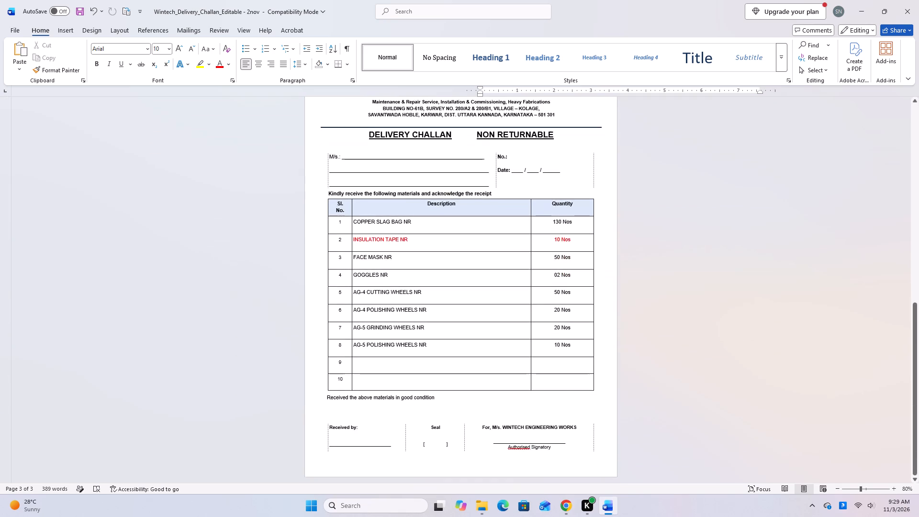
scroll(830, 240, up, 20)
scroll(830, 240, up, 6)
scroll(723, 222, up, 2)
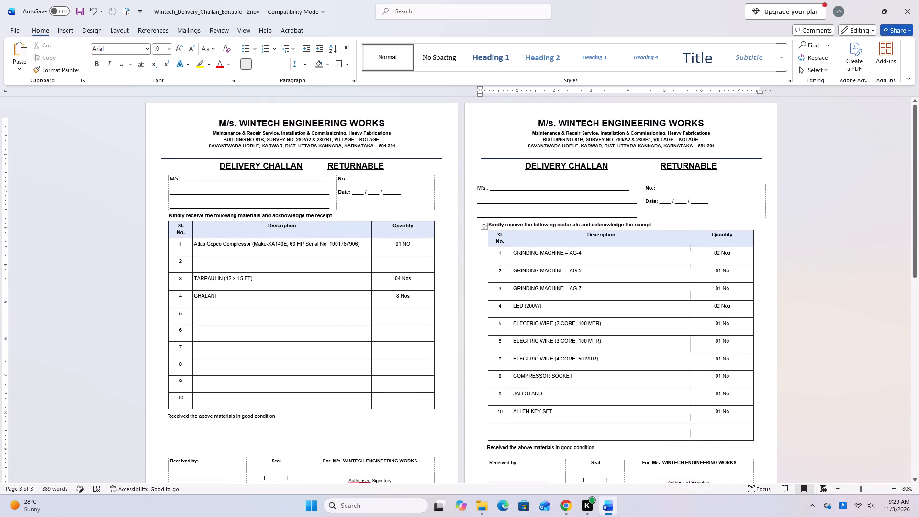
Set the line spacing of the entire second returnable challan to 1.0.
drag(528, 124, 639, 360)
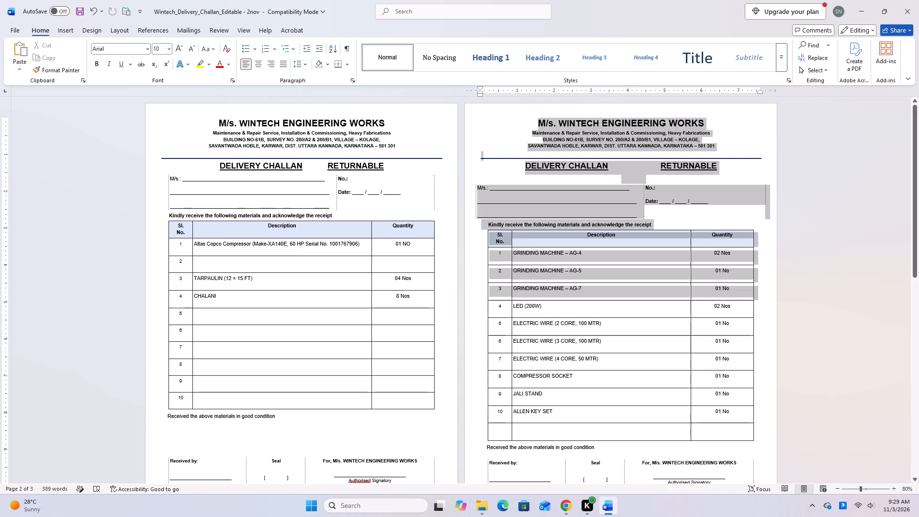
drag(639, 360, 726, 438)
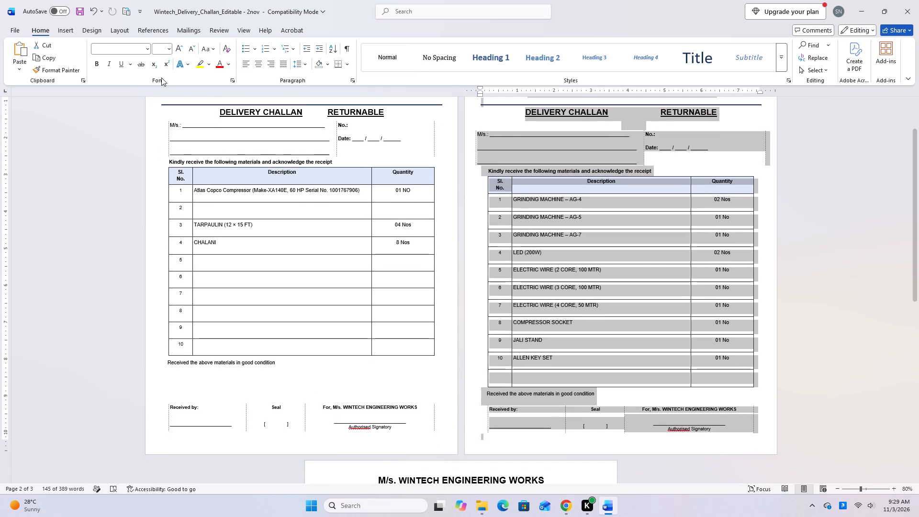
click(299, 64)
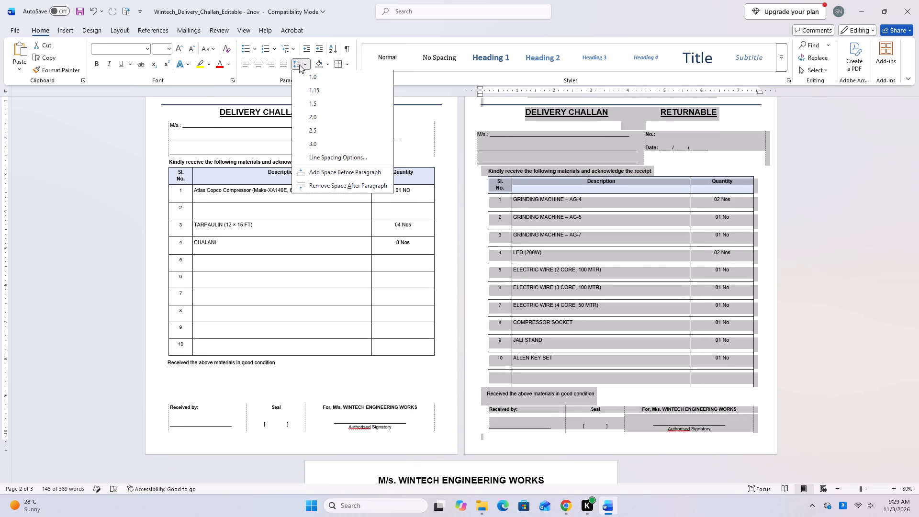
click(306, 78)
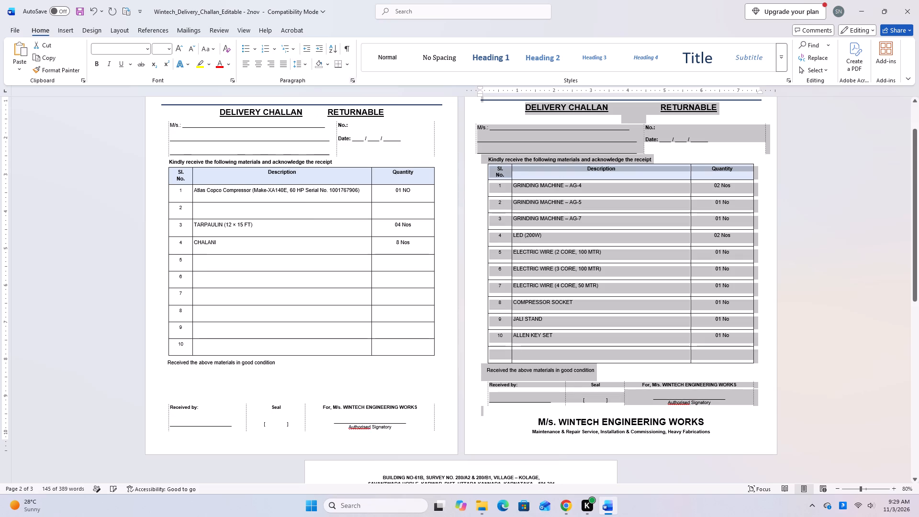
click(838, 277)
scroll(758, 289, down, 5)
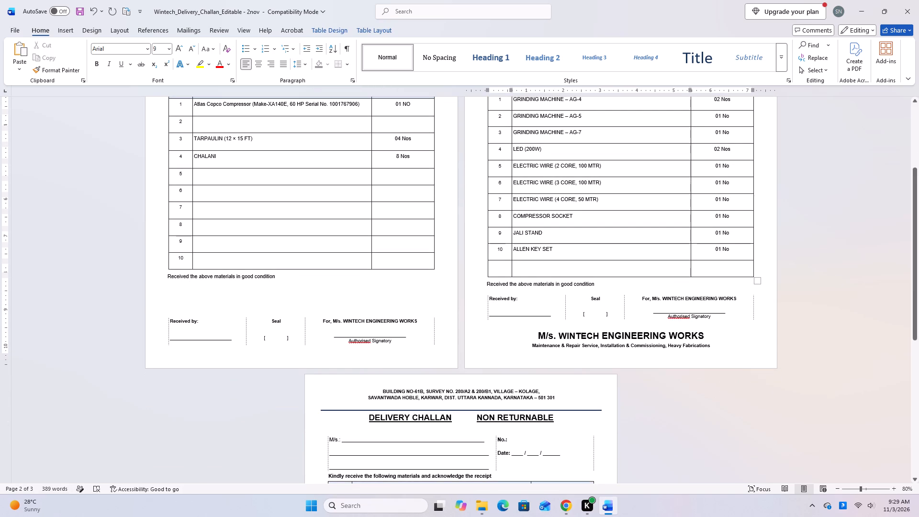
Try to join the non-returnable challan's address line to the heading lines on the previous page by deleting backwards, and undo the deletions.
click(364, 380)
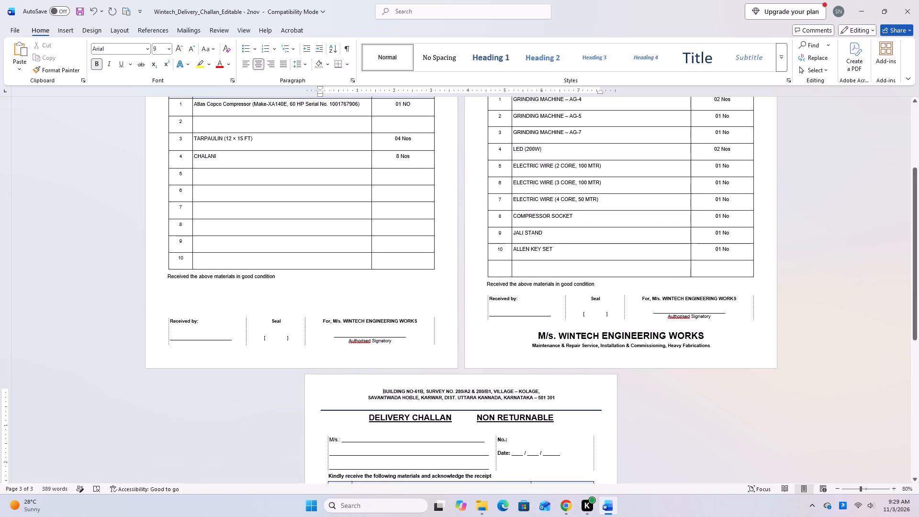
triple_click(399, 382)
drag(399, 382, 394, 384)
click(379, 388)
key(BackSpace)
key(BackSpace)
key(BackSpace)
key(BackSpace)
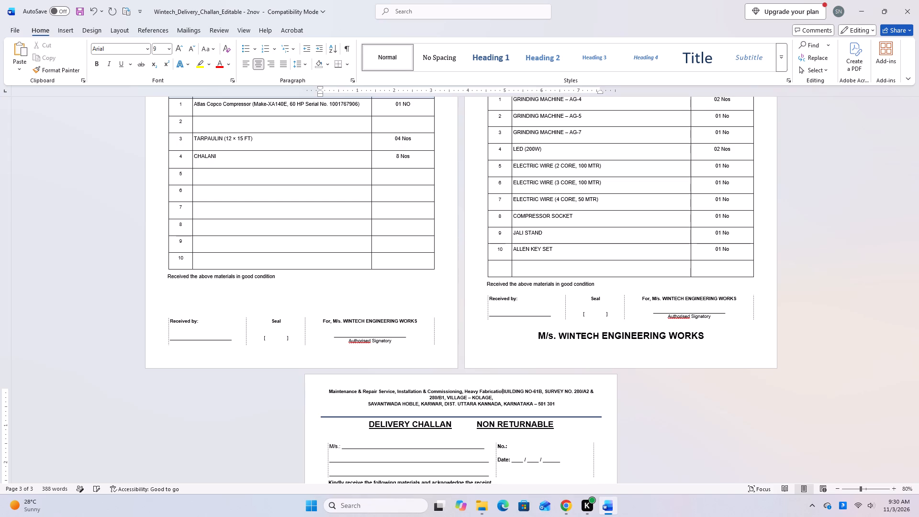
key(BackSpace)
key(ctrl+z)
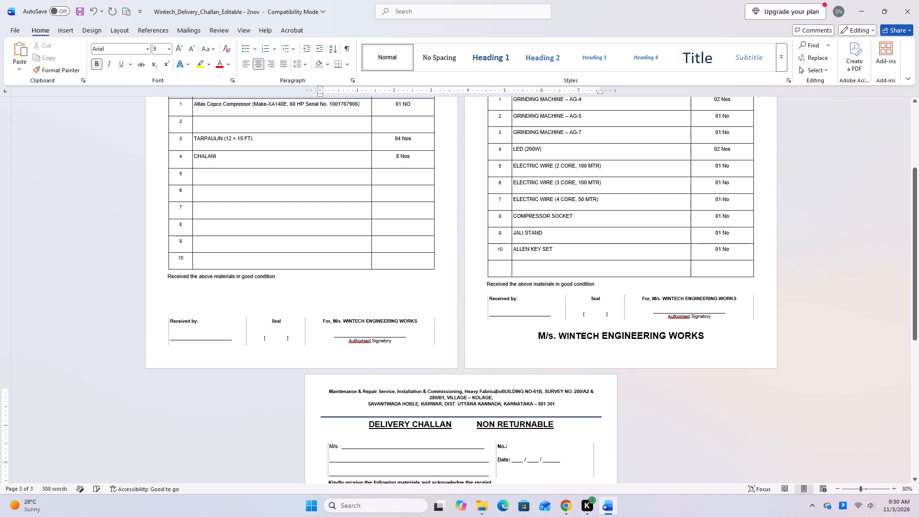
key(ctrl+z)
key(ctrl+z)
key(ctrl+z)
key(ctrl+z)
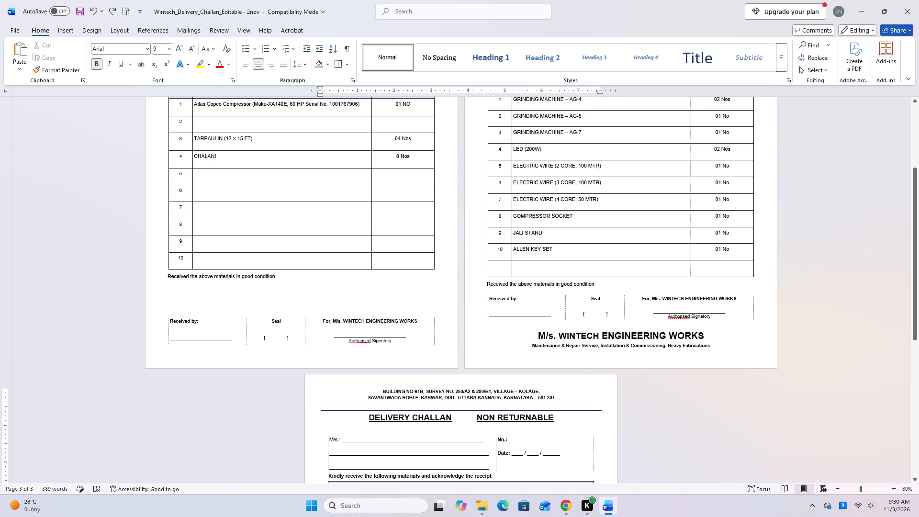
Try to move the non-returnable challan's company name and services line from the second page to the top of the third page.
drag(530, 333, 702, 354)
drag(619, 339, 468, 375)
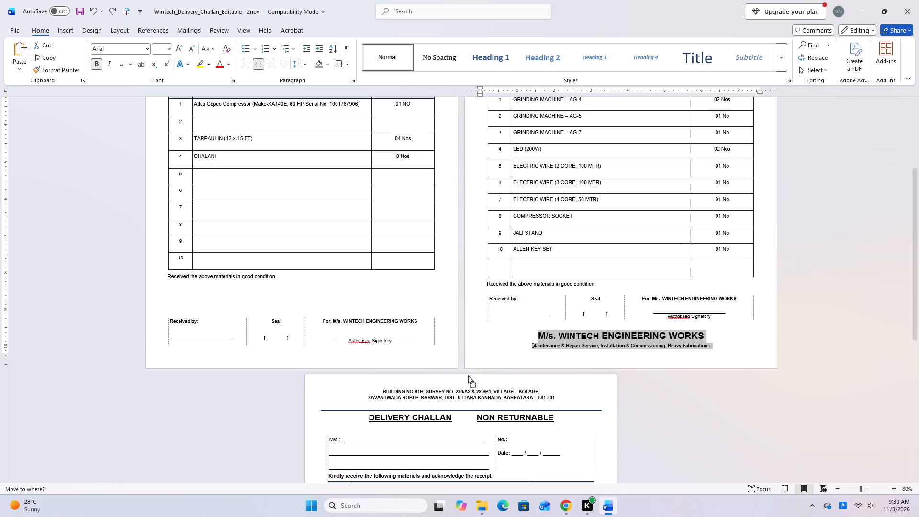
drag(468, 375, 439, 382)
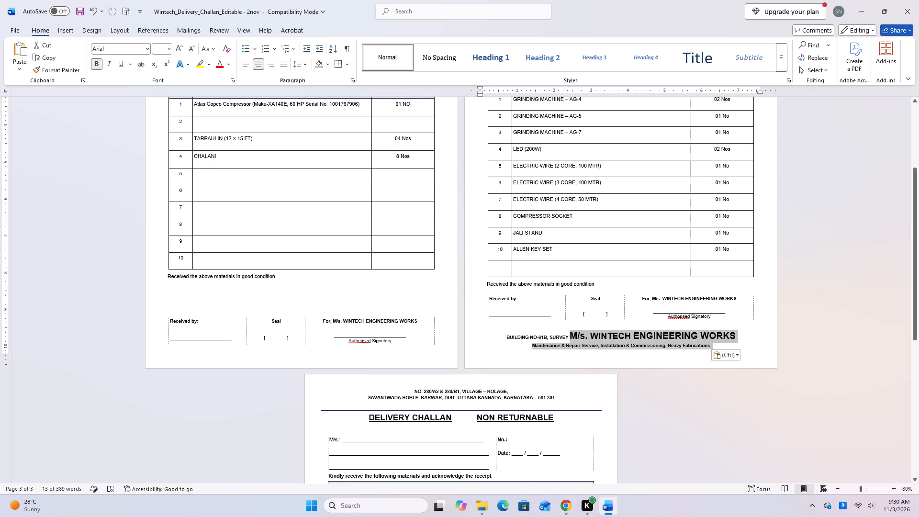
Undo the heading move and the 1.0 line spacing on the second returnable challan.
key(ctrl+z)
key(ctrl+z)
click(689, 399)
Delete the blank line between the "DELIVERY CHALLAN RETURNABLE" title and the M/s. and No./Date block on the second returnable challan.
scroll(688, 394, up, 6)
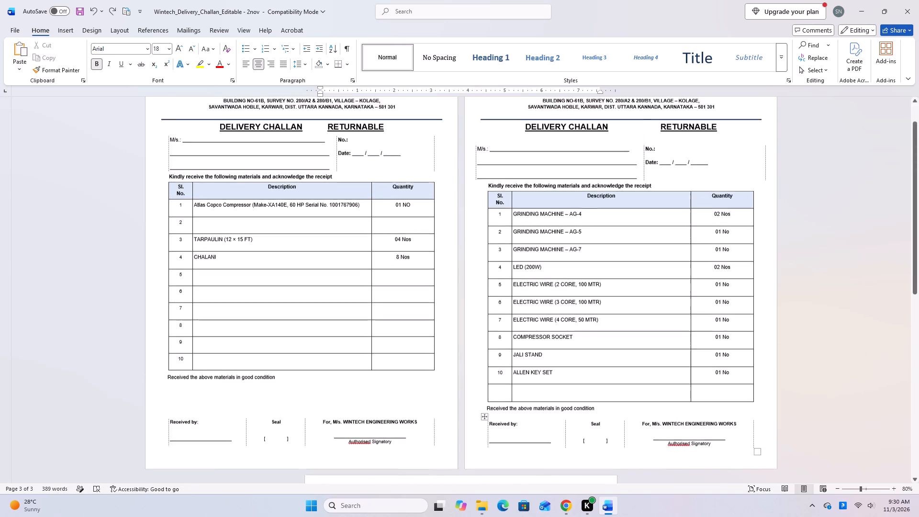
scroll(679, 383, up, 7)
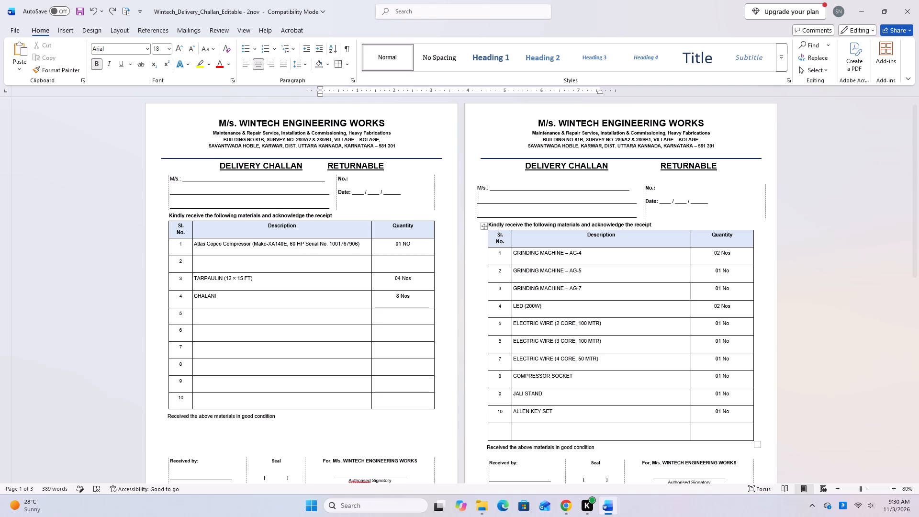
scroll(676, 381, up, 1)
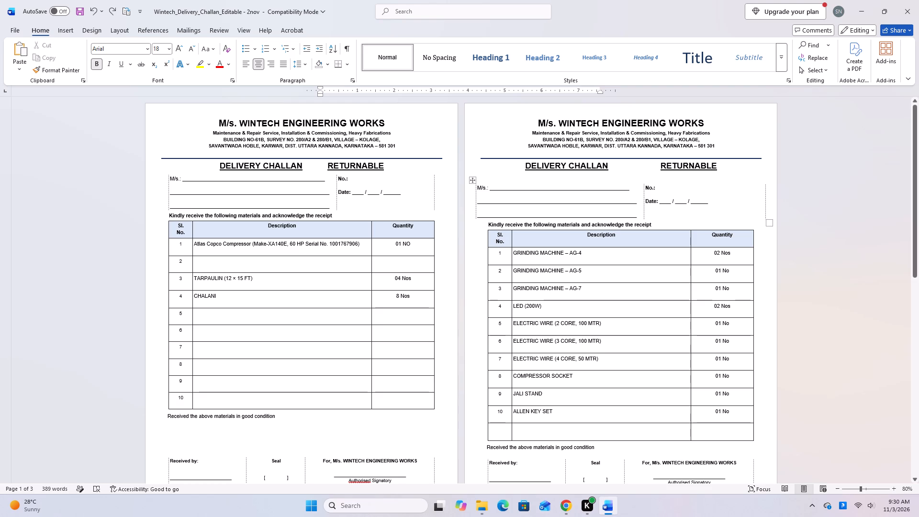
click(510, 178)
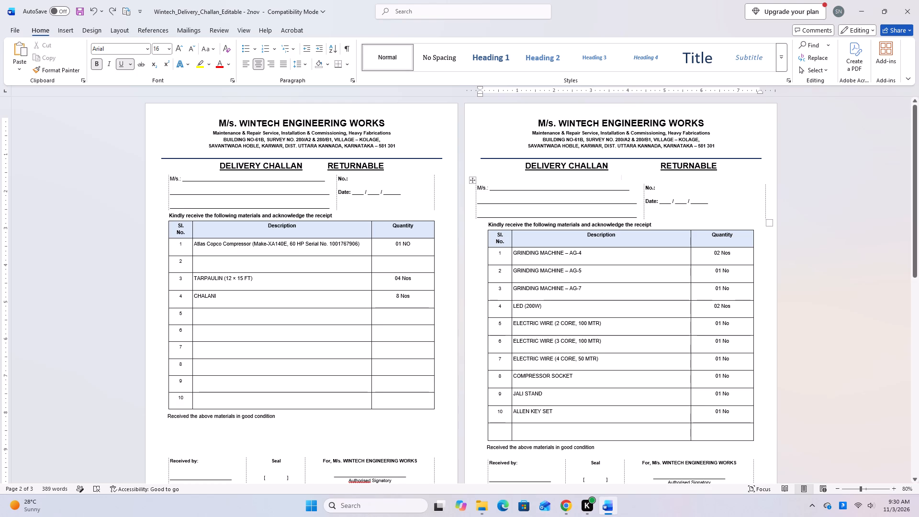
key(BackSpace)
key(BackSpace)
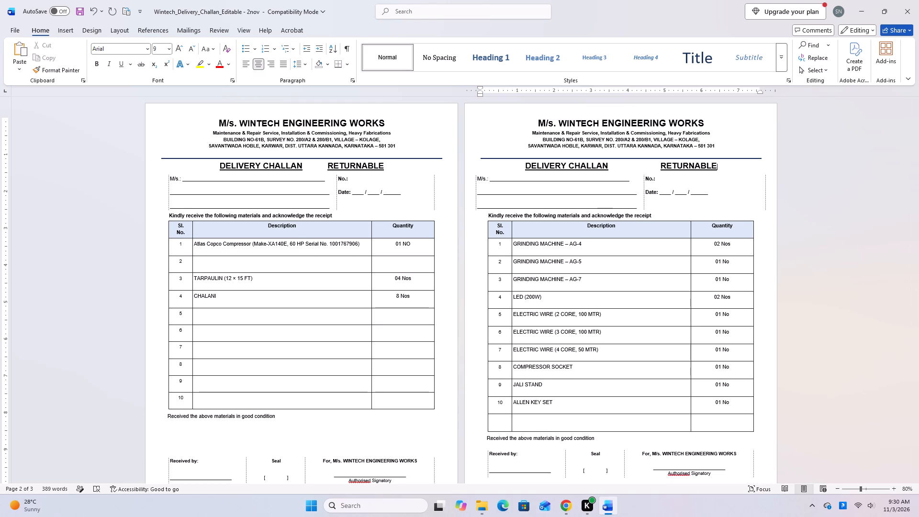
Add a second empty row at the bottom of the second returnable challan's materials table.
scroll(590, 191, down, 7)
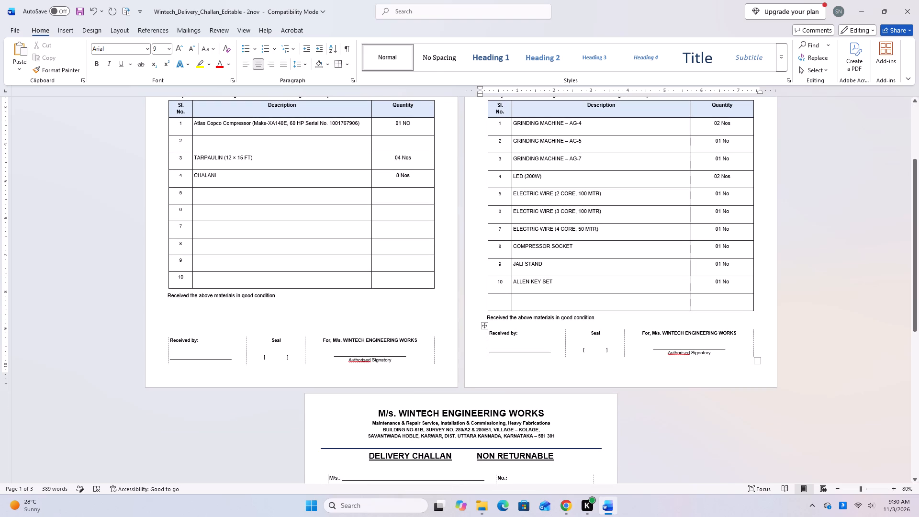
click(482, 311)
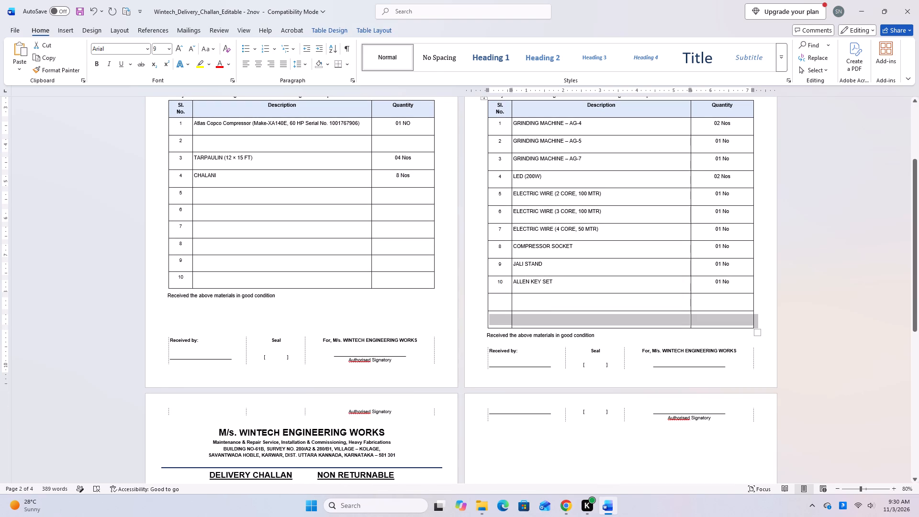
scroll(591, 367, down, 4)
scroll(591, 367, up, 3)
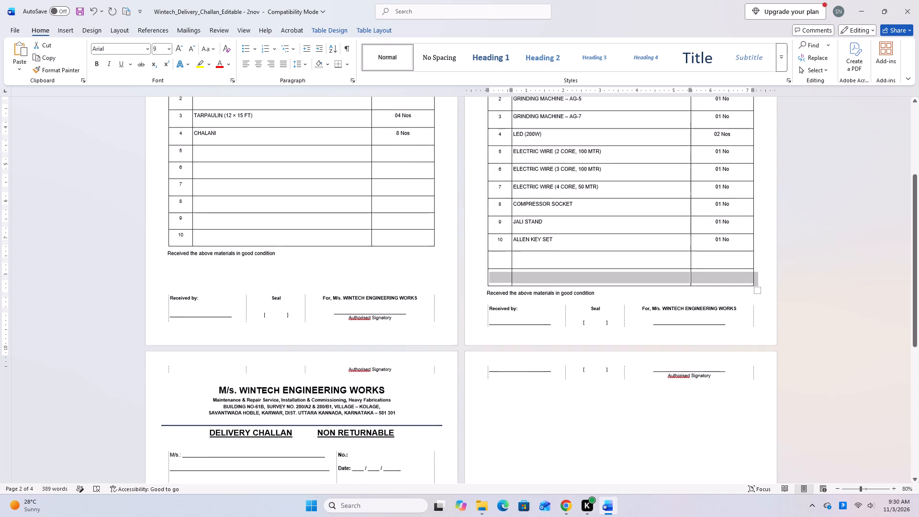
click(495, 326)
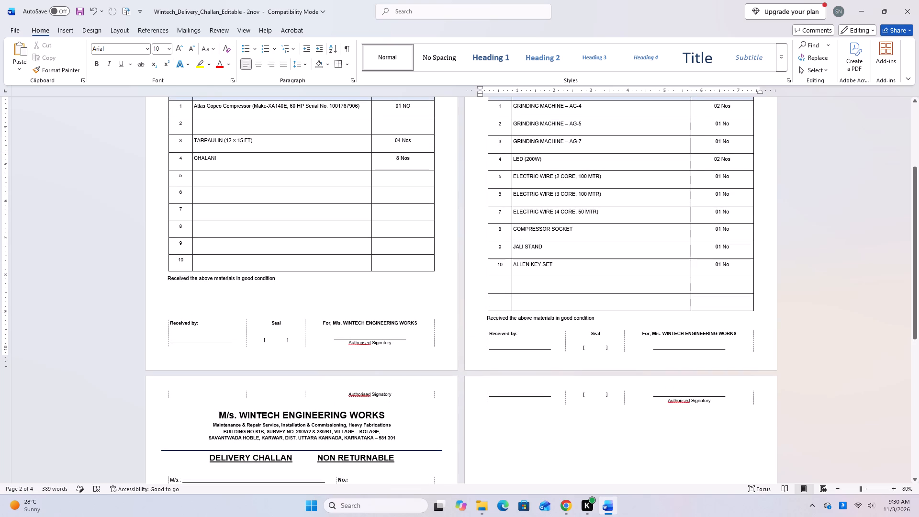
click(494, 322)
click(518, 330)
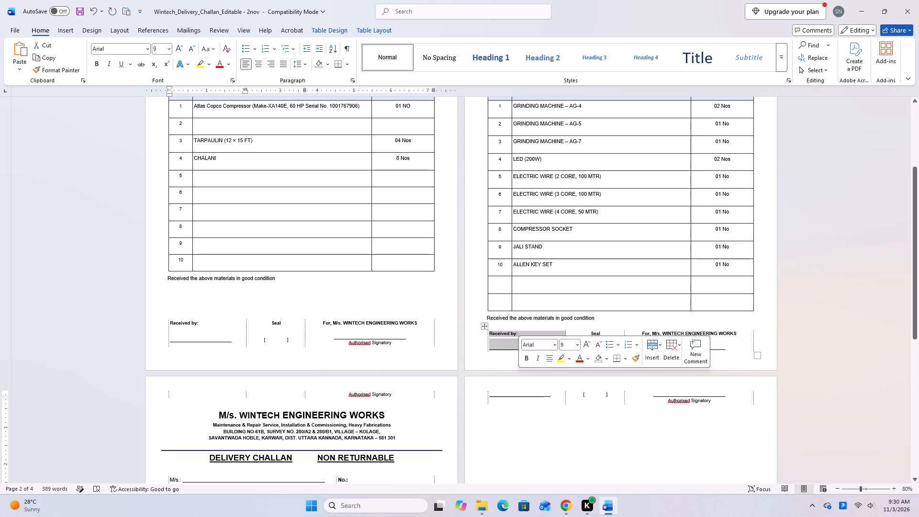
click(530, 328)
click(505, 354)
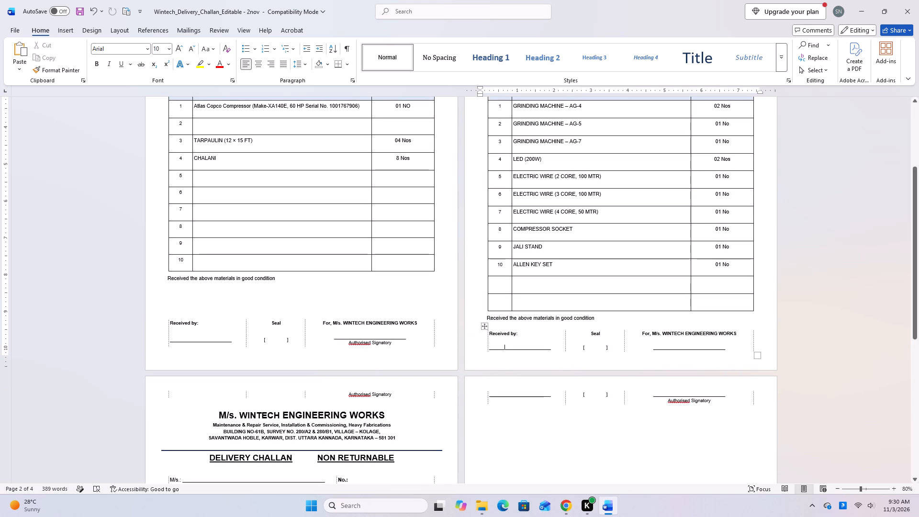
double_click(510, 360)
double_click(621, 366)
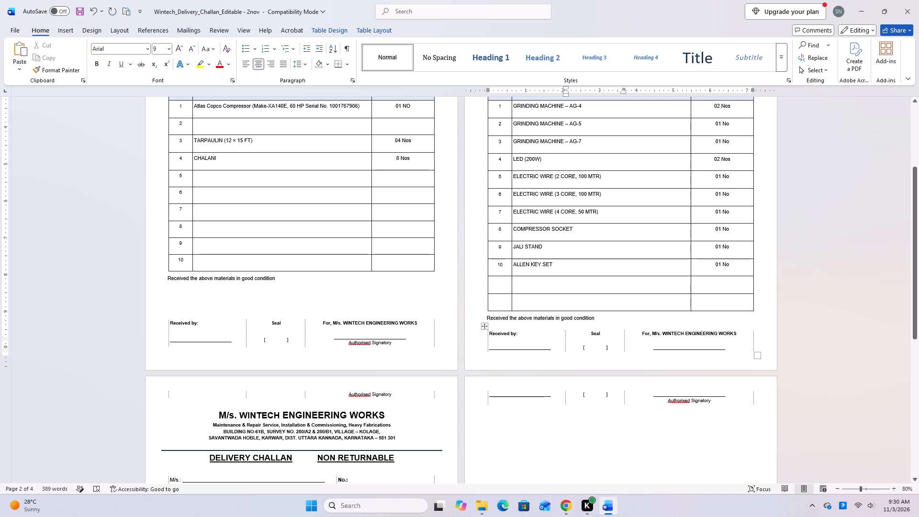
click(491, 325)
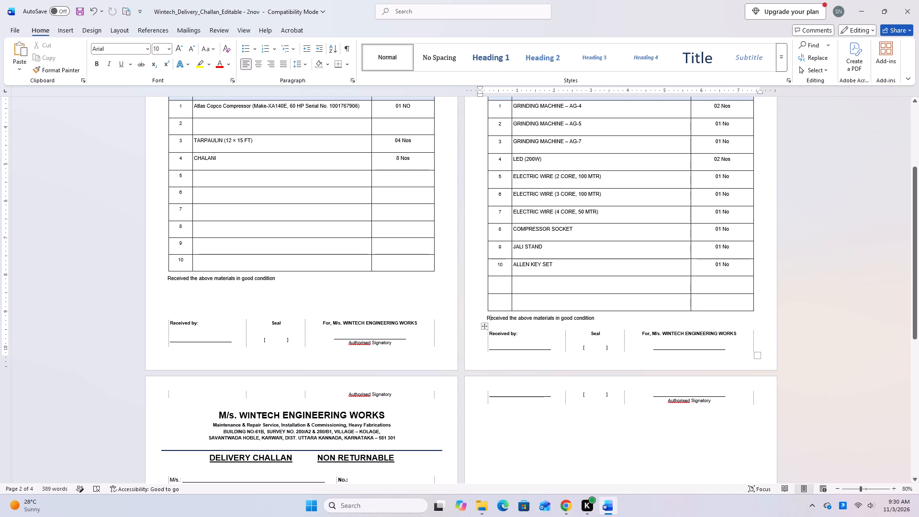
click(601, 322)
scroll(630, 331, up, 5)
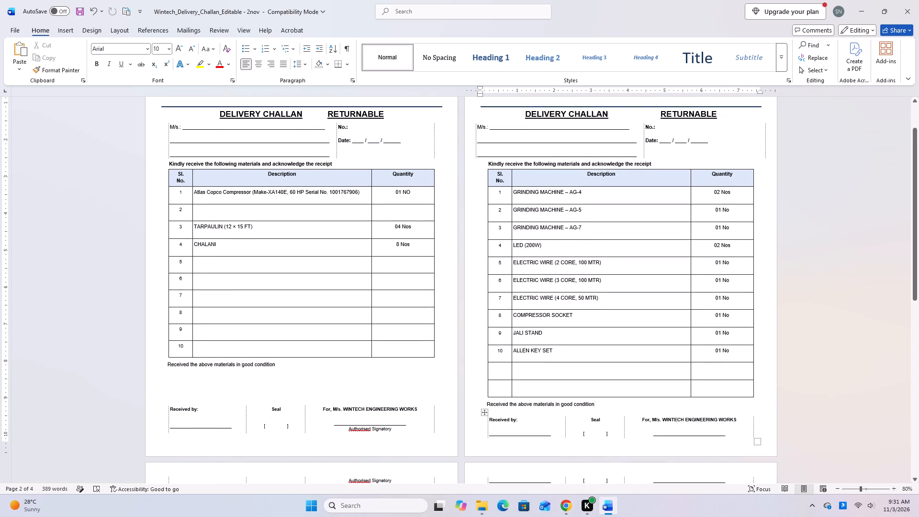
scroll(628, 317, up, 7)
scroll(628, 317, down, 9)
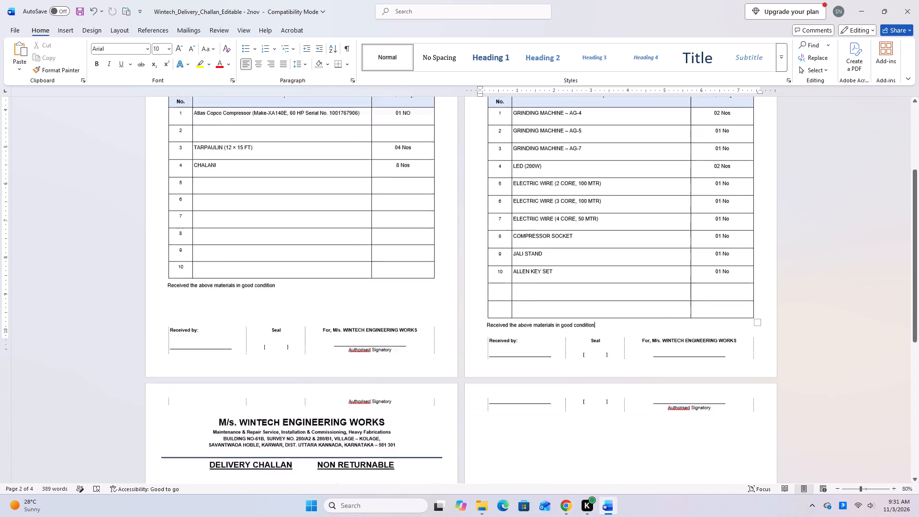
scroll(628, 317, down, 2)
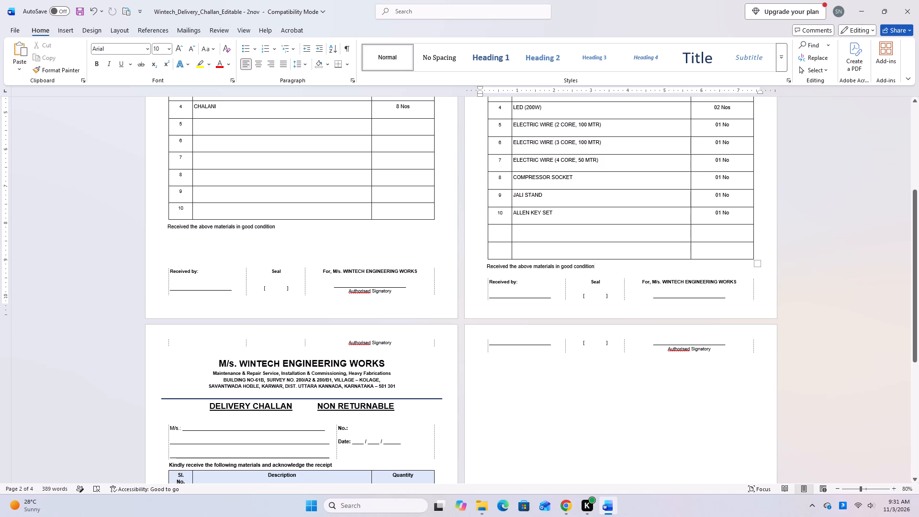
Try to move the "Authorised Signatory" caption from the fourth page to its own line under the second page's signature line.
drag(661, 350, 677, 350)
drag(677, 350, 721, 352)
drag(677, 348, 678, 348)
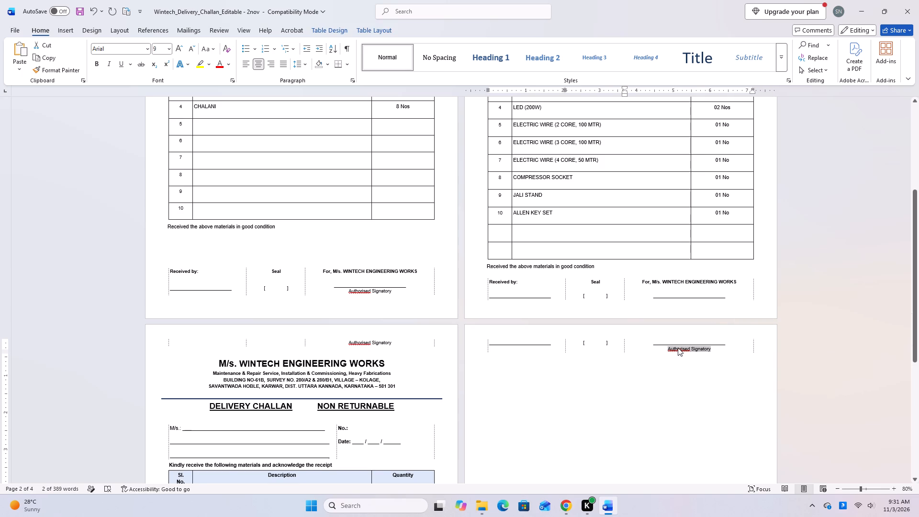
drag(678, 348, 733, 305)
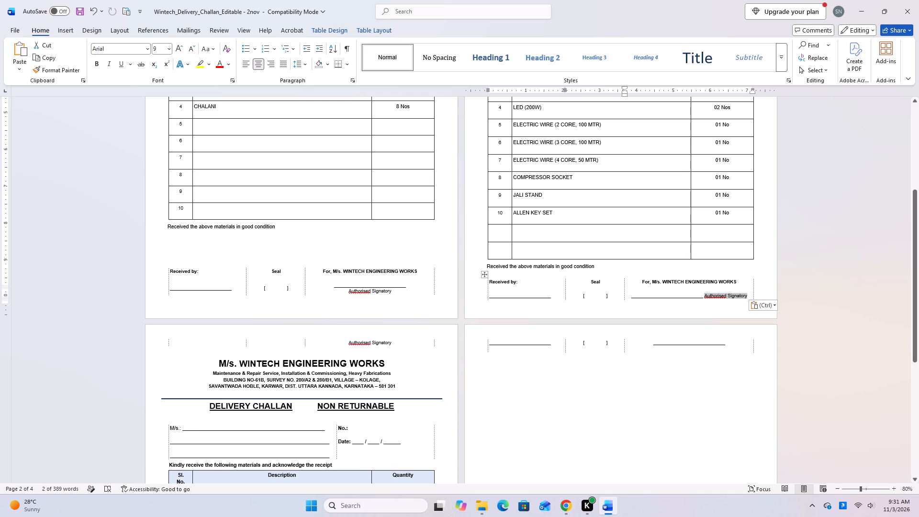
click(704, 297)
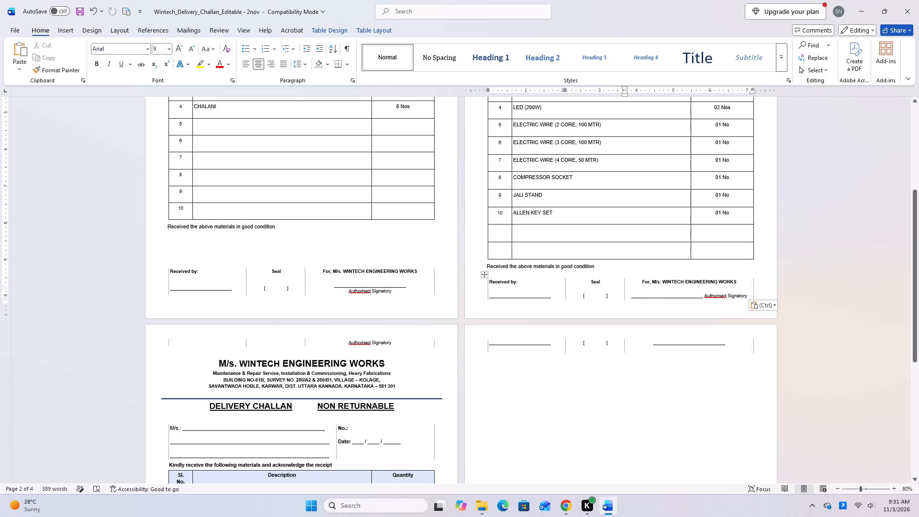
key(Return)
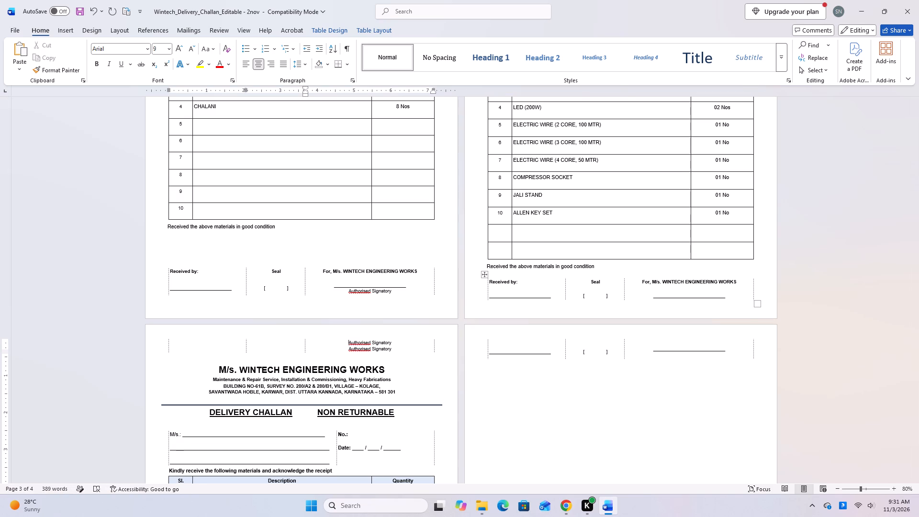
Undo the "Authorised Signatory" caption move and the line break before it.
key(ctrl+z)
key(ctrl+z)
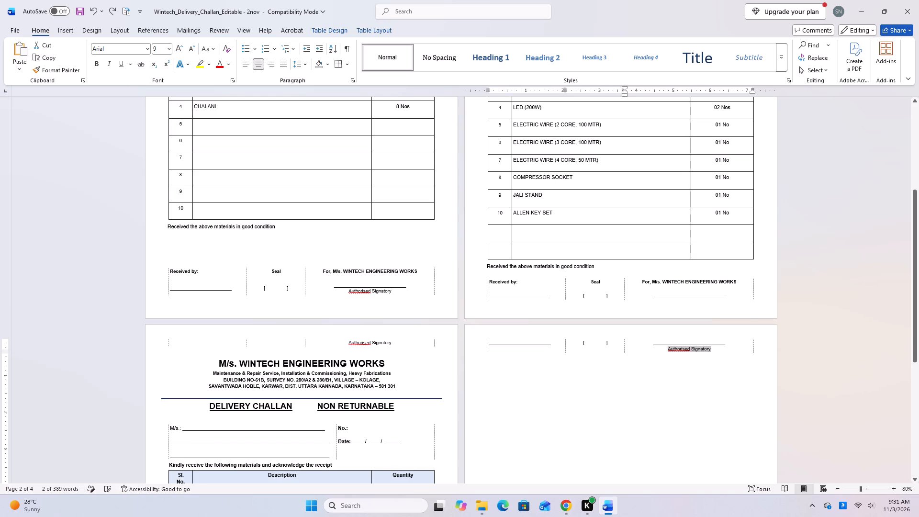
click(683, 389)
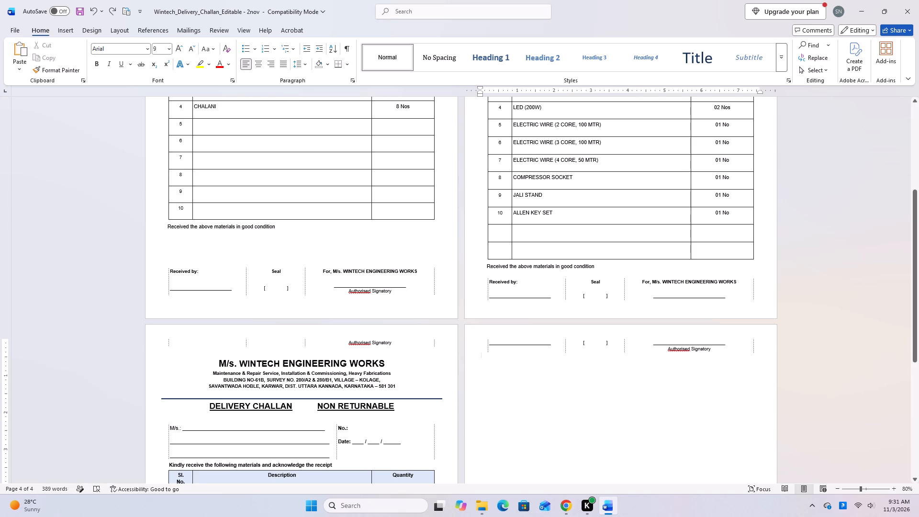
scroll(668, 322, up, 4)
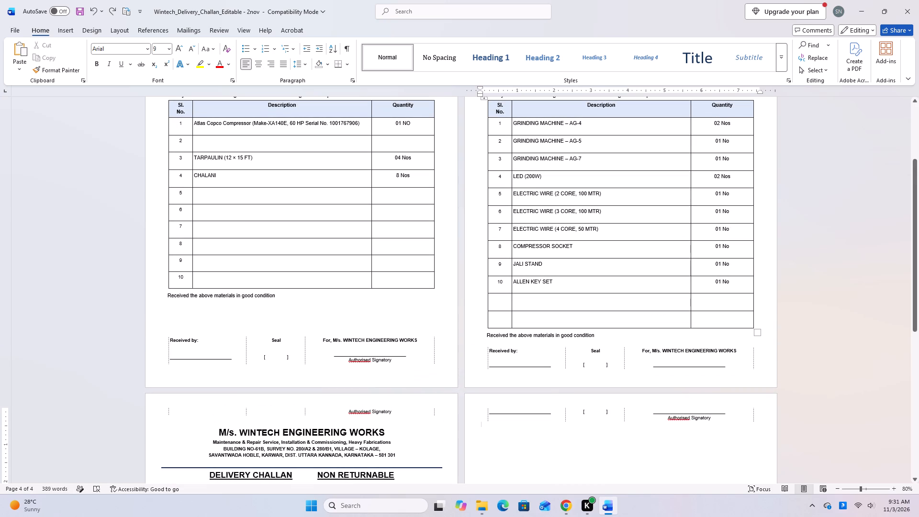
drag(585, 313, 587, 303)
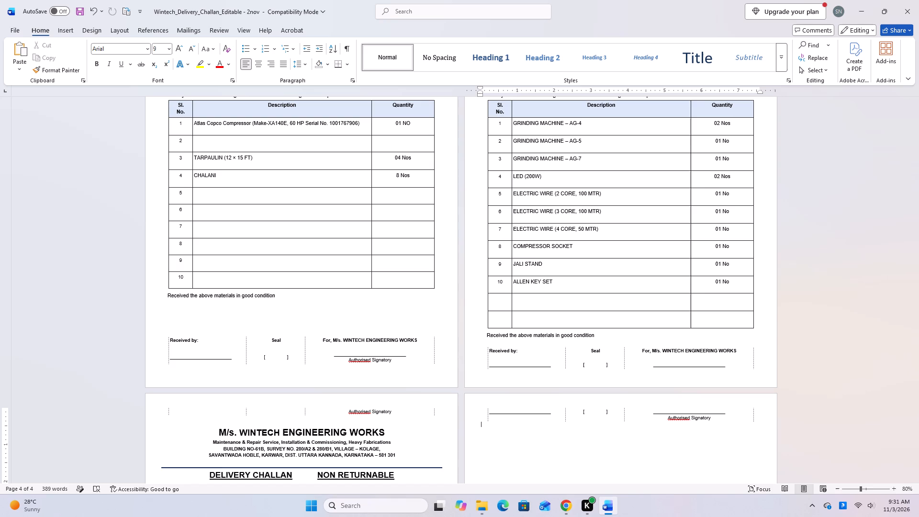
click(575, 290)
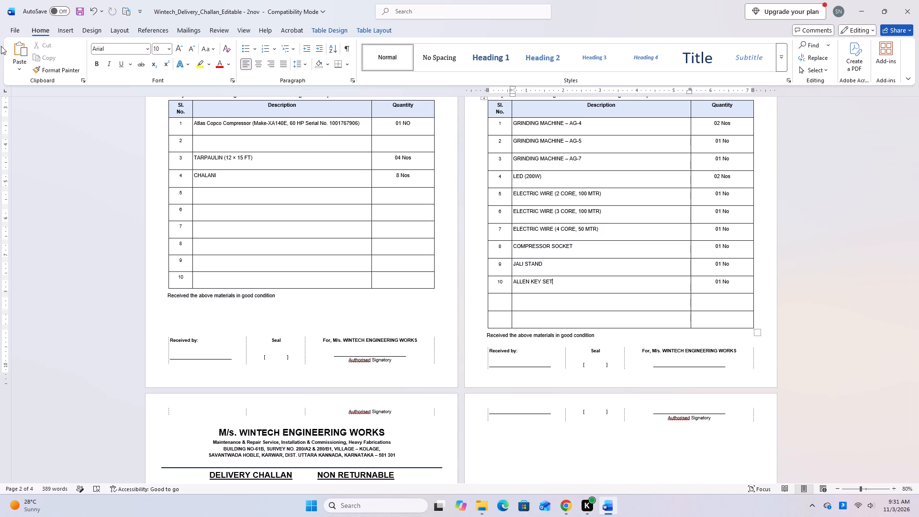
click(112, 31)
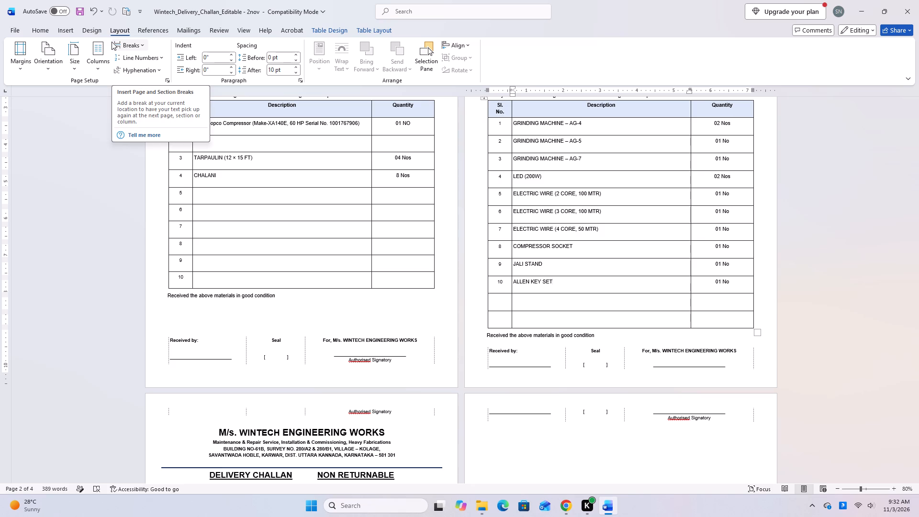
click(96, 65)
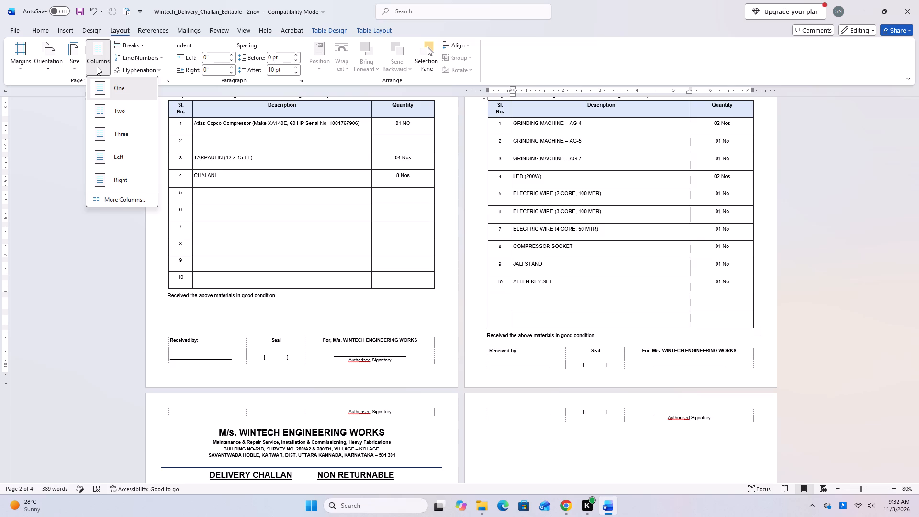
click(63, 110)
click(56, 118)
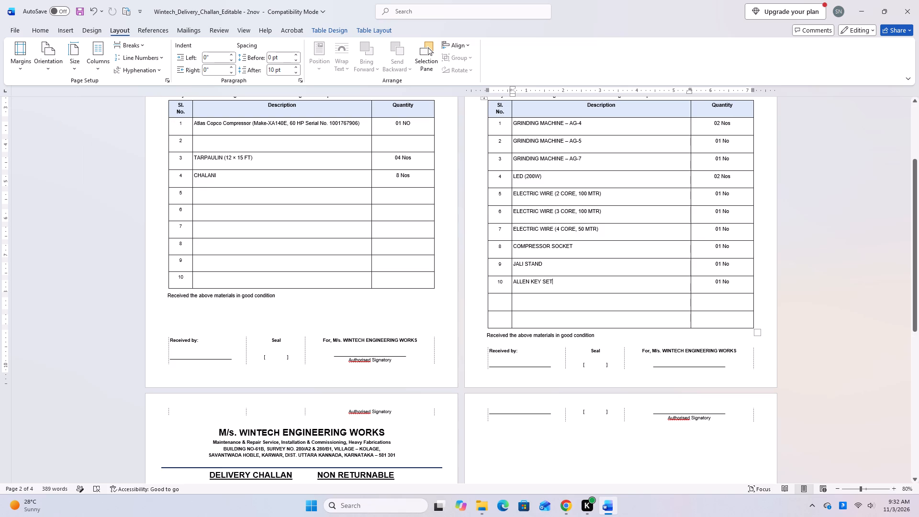
Set the Description column width of the second returnable challan's materials table to 4.9".
click(366, 31)
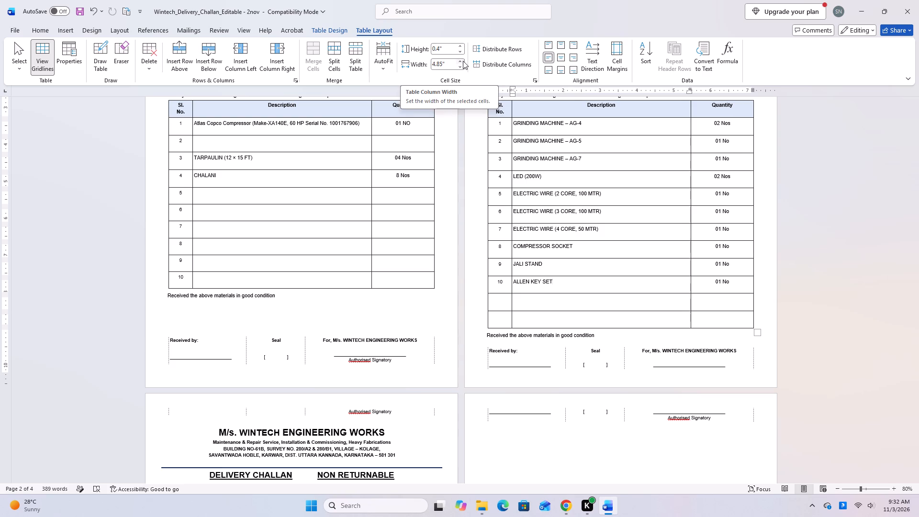
click(463, 61)
click(463, 61)
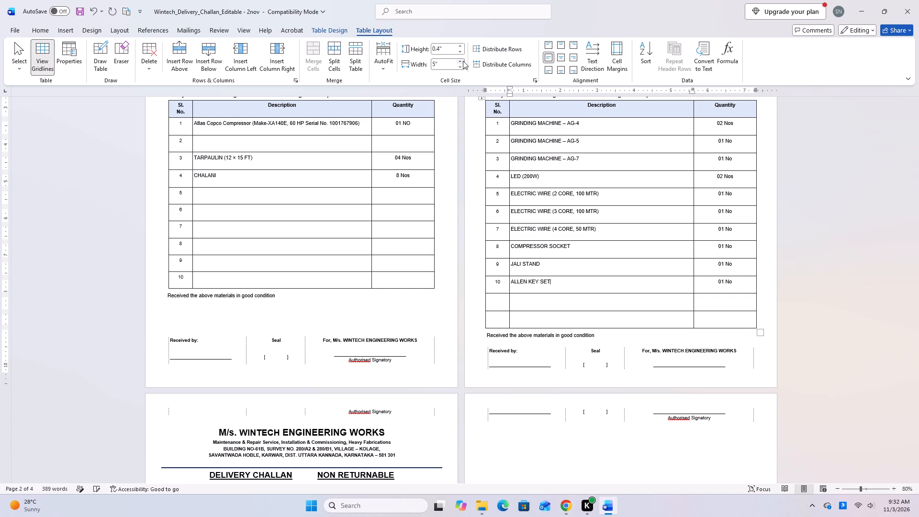
click(463, 61)
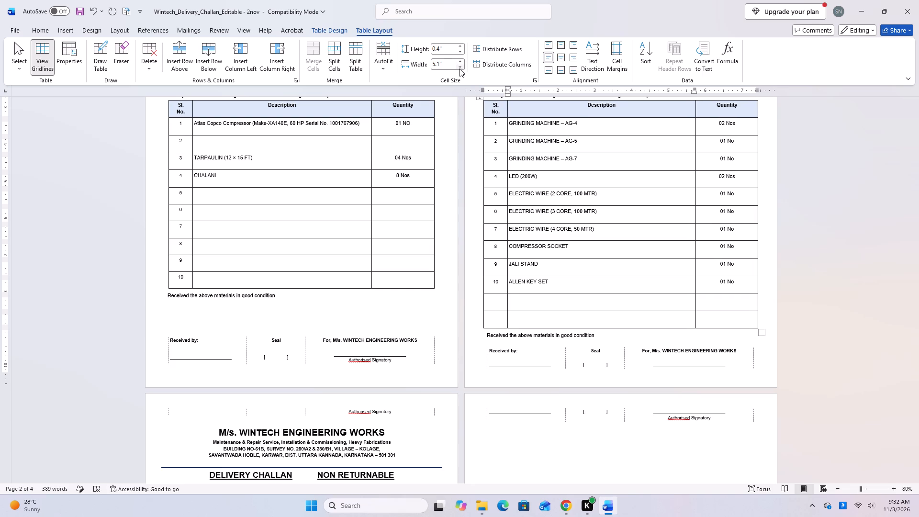
double_click(459, 68)
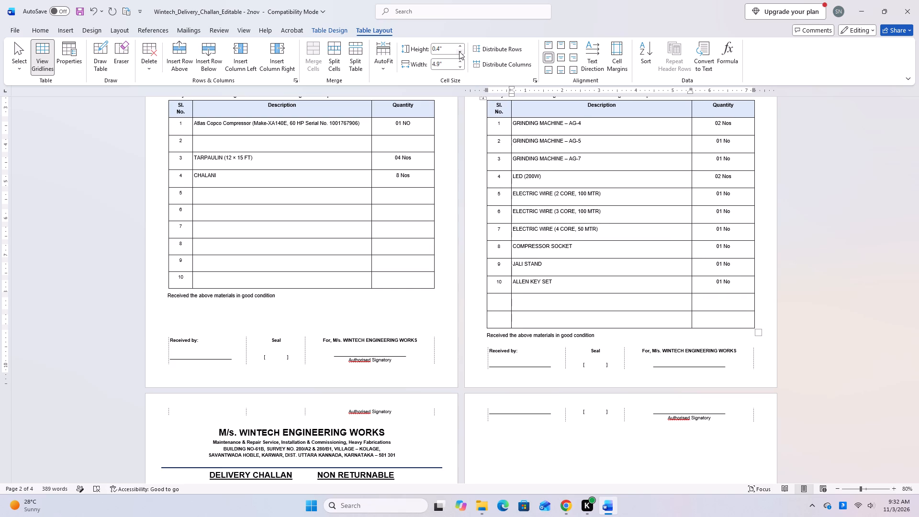
Set the height of the ALLEN KEY SET row in the second returnable challan to 0".
click(459, 51)
double_click(459, 51)
triple_click(459, 46)
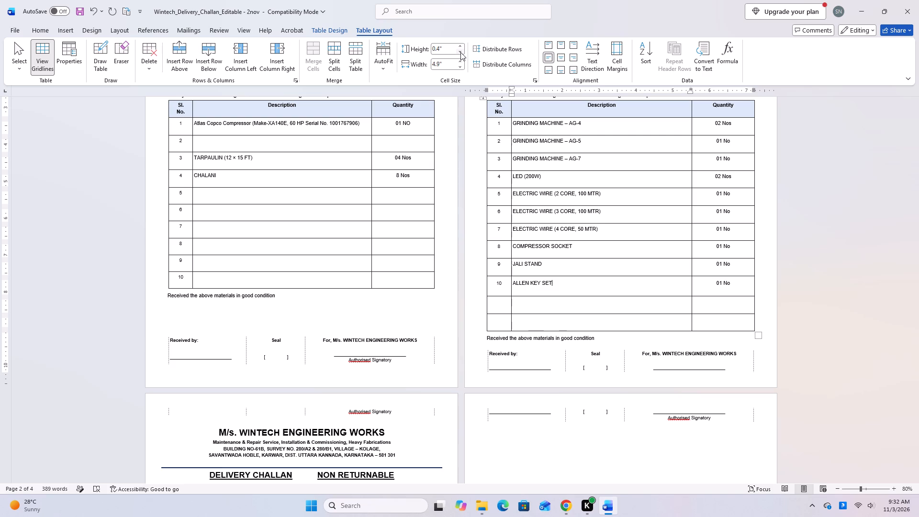
triple_click(460, 52)
triple_click(460, 52)
triple_click(460, 52)
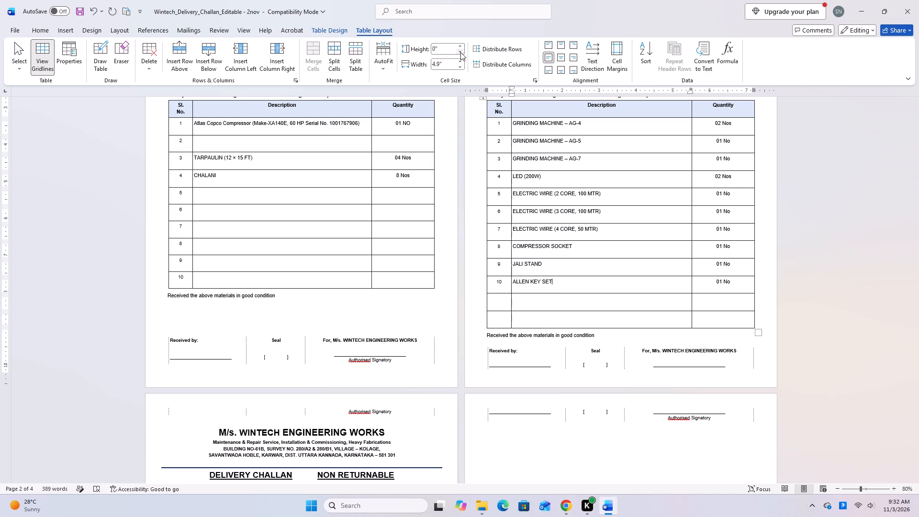
triple_click(460, 52)
Try a 0.6" height on the ELECTRIC WIRE (2 CORE, 100 MTR) row and reduce it again to the minimum that fits its text.
click(806, 194)
scroll(806, 193, down, 2)
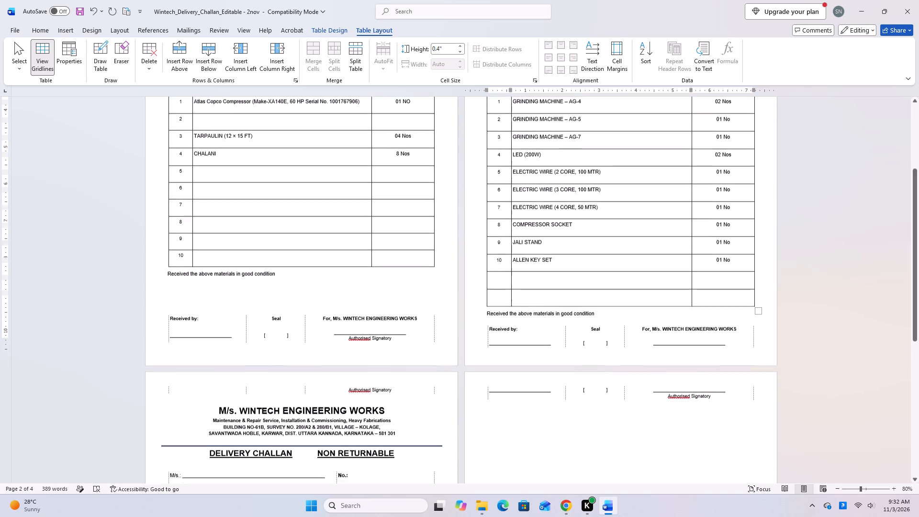
scroll(806, 193, down, 1)
scroll(806, 193, up, 8)
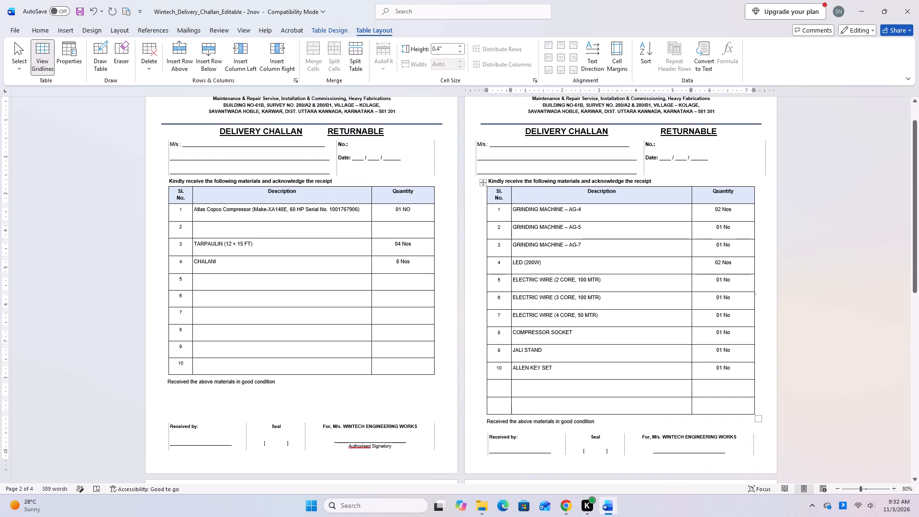
drag(586, 224, 586, 217)
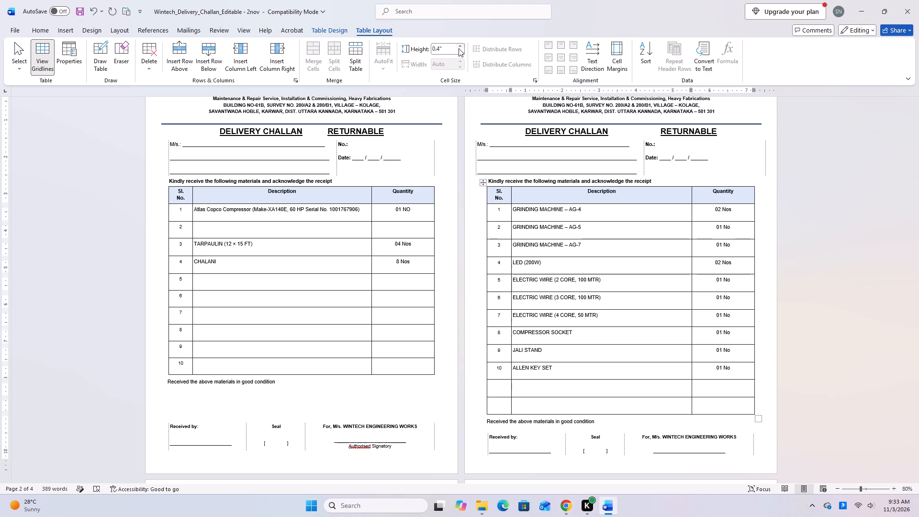
double_click(459, 46)
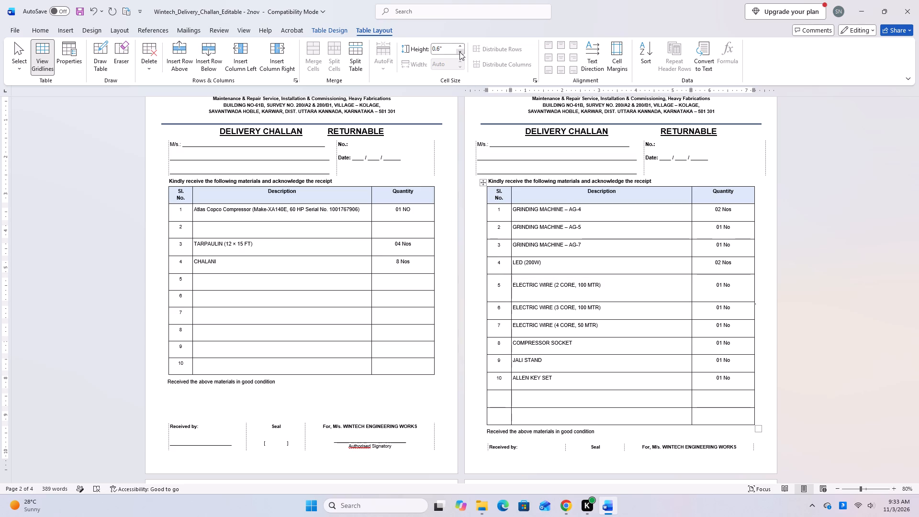
triple_click(459, 52)
double_click(459, 52)
Set the height of the GRINDING MACHINE – AG-4 row in the second returnable challan to 0".
click(632, 212)
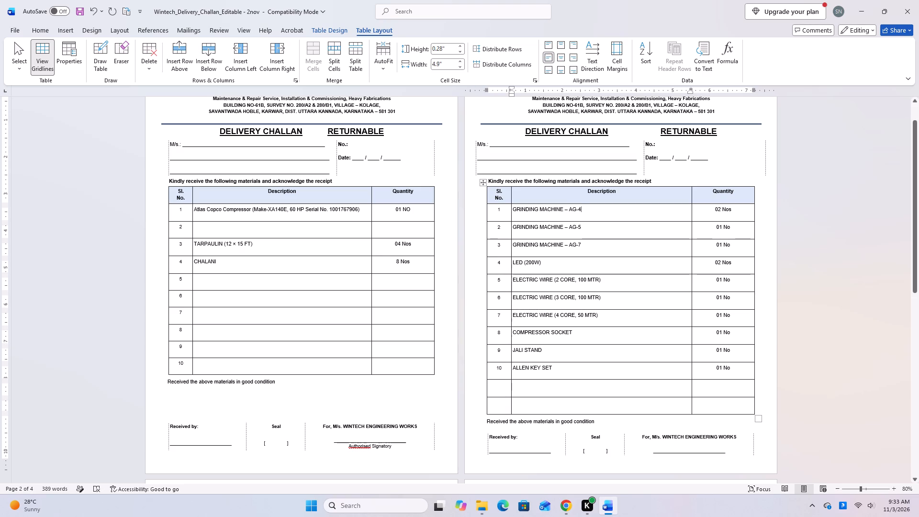
triple_click(460, 51)
double_click(460, 51)
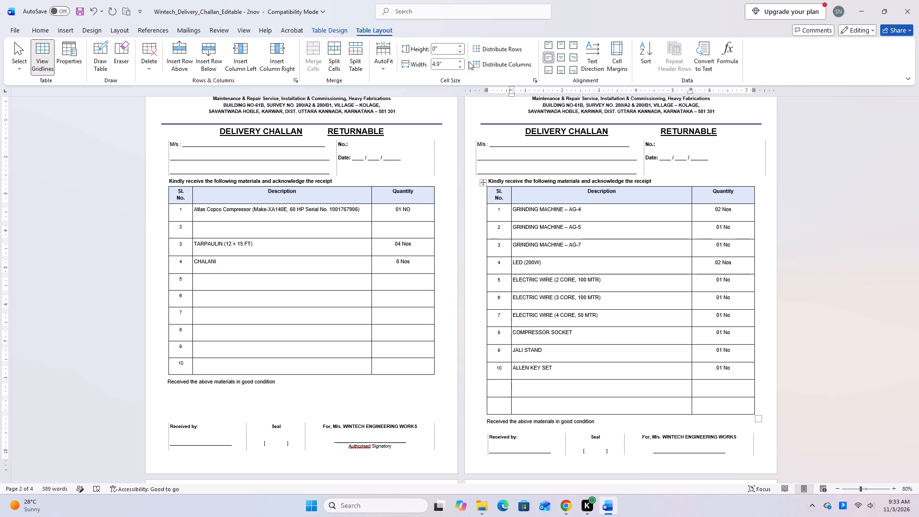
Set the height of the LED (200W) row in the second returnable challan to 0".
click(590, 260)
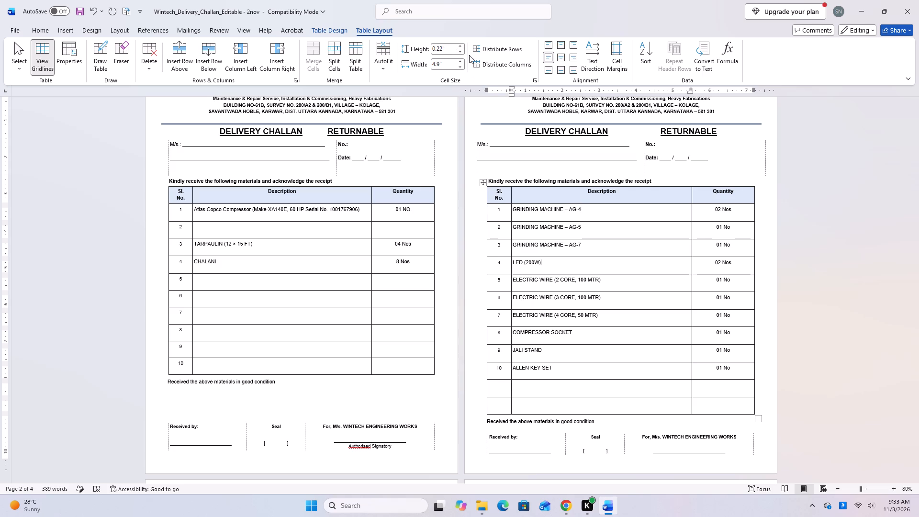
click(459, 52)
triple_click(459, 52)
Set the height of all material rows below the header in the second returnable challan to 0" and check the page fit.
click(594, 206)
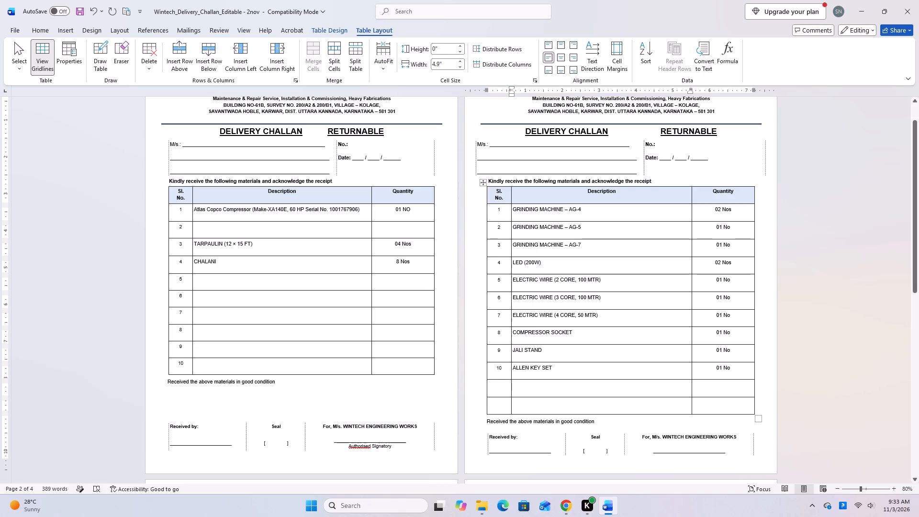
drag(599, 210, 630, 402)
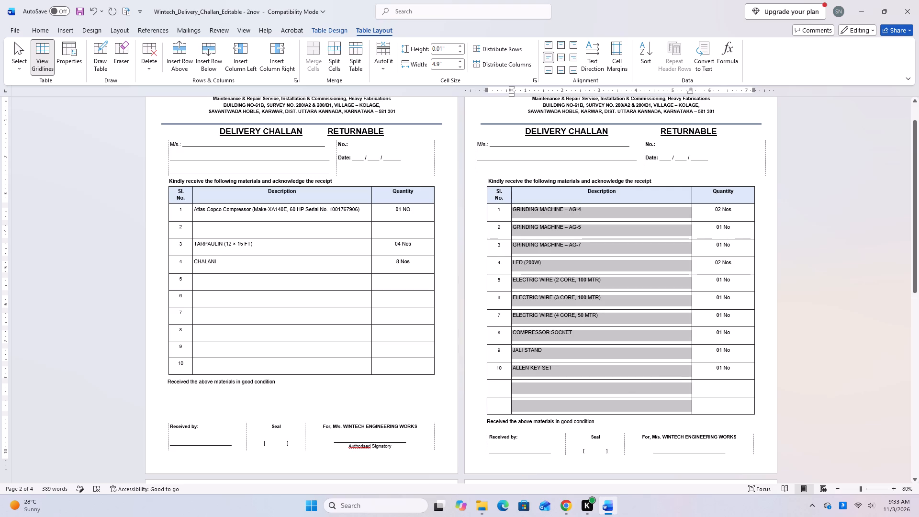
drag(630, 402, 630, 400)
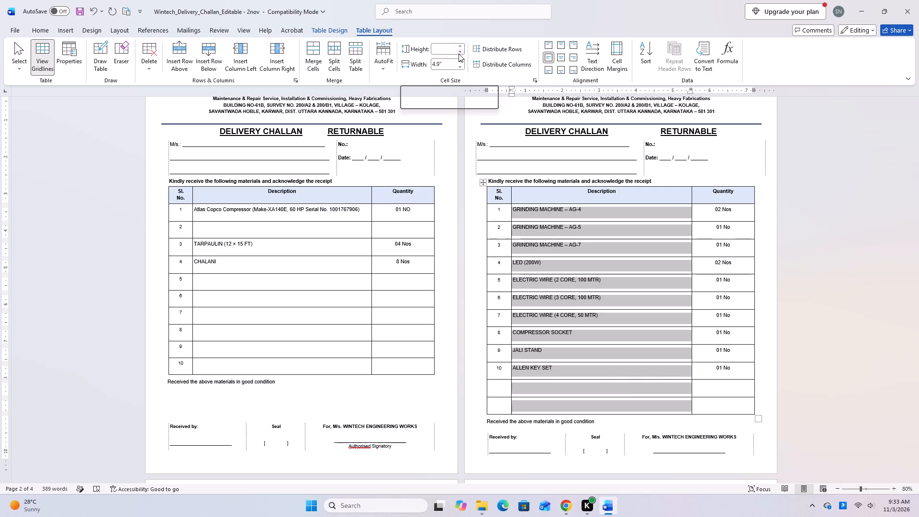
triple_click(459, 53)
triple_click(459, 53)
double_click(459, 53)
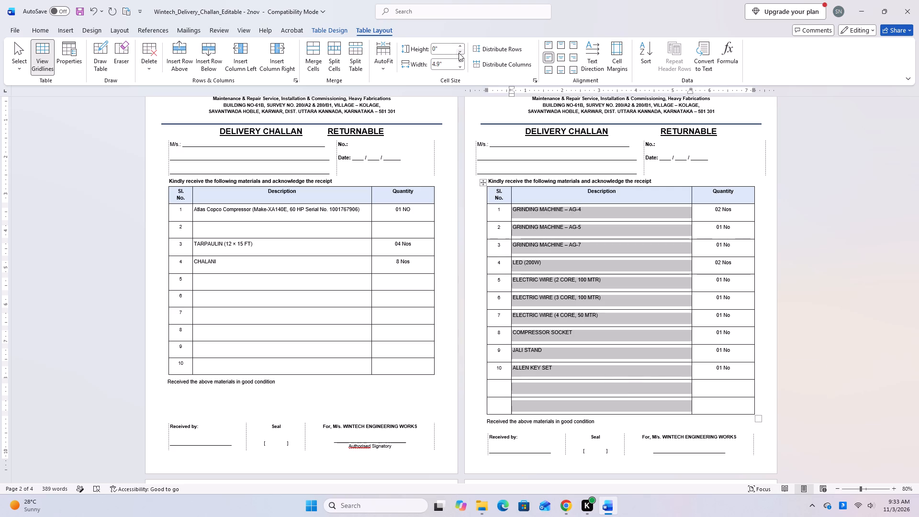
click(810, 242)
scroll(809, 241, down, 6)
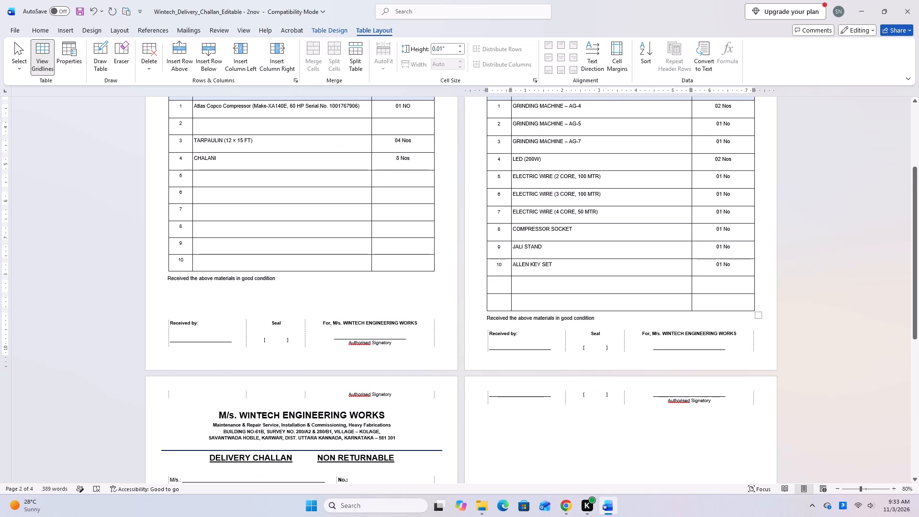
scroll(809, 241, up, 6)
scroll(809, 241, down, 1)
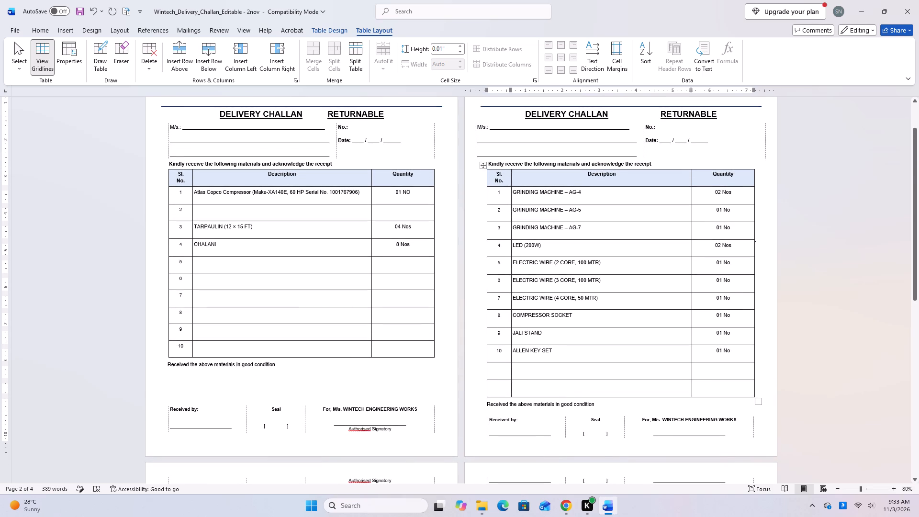
Undo the row height and Description column width changes and the last added blank row in the second returnable challan's table.
key(ctrl+z)
key(ctrl+z)
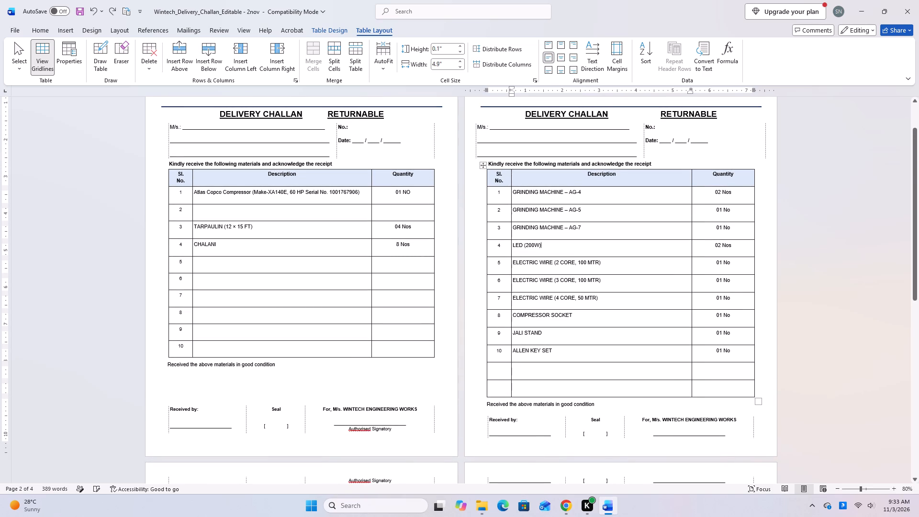
key(ctrl+z)
key(ctrl+z)
key(ctrl+z)
key(ctrl+z)
key(ctrl+z)
key(ctrl+z)
key(ctrl+z)
key(ctrl+z)
key(ctrl+z)
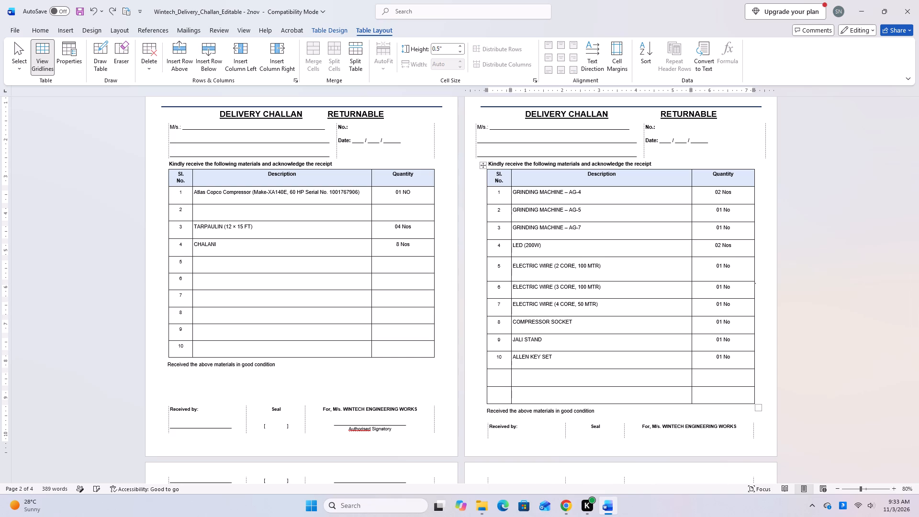
key(ctrl+z)
key(ctrl+z)
key(ctrl+z)
key(ctrl+z)
key(ctrl+z)
key(ctrl+z)
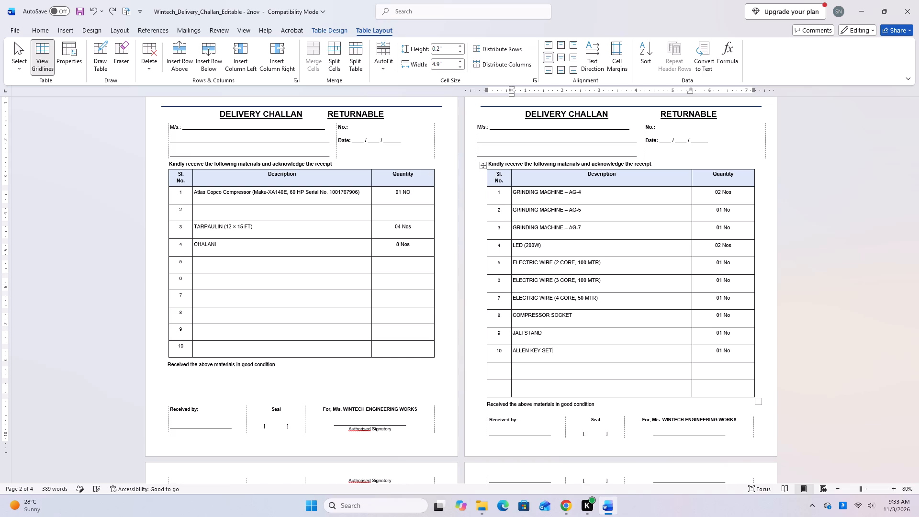
key(ctrl+z)
key(ctrl+z)
key(ctrl+z)
key(ctrl+z)
key(ctrl+z)
key(ctrl+z)
key(ctrl+z)
key(ctrl+z)
key(ctrl+z)
key(ctrl+z)
key(ctrl+z)
key(ctrl+z)
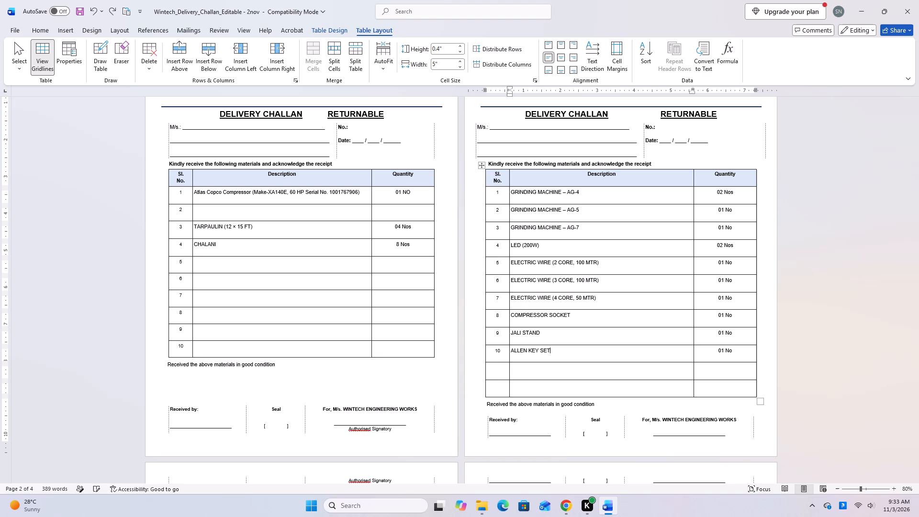
key(ctrl+z)
key(ctrl+z)
key(ctrl+z)
key(ctrl+z)
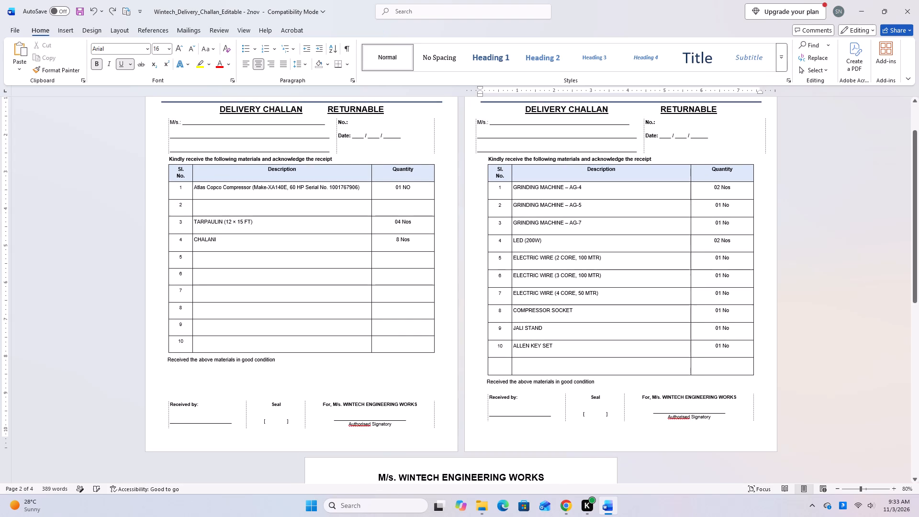
click(833, 376)
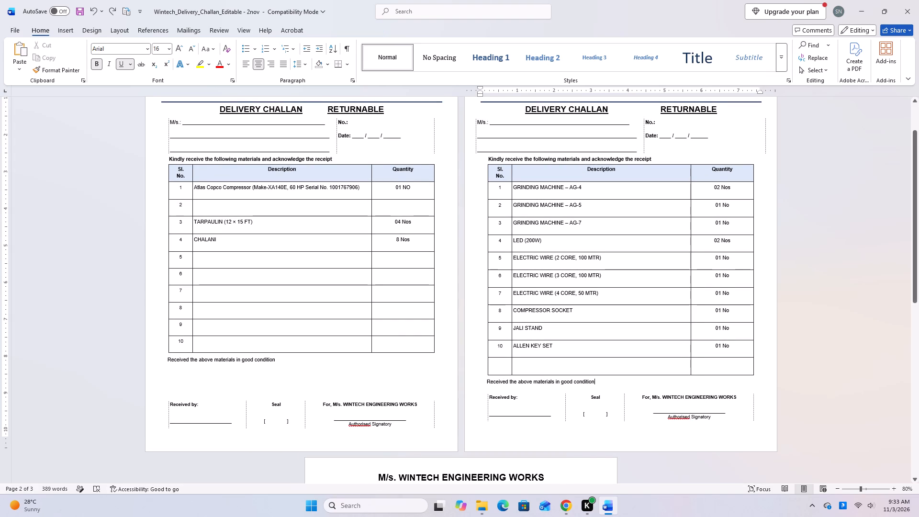
Clear the description and quantity of the INSULATION TAPE NR row in the non-returnable challan.
scroll(833, 376, down, 20)
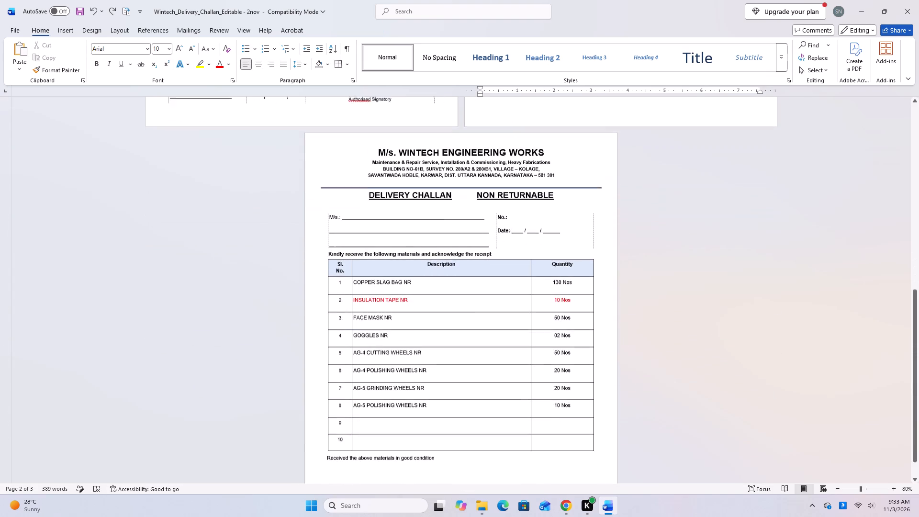
scroll(833, 376, down, 5)
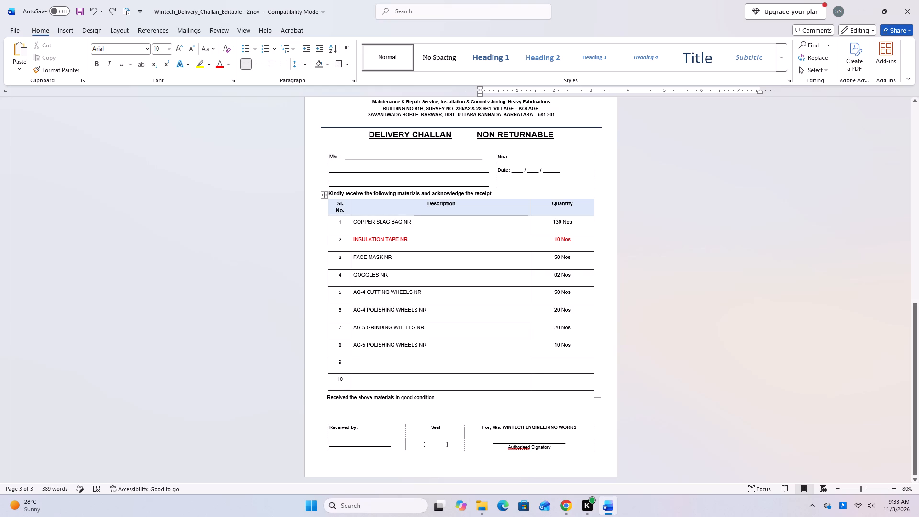
drag(576, 243, 428, 250)
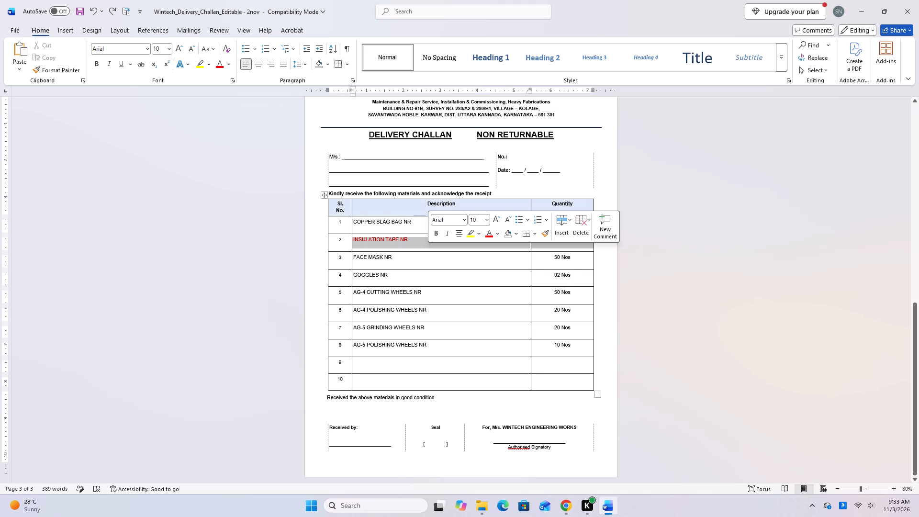
key(Delete)
Move the entries from FACE MASK NR through AG-5 POLISHING WHEELS NR, with their quantities, up one row to start at serial number 2.
drag(421, 253, 560, 343)
drag(419, 258, 418, 244)
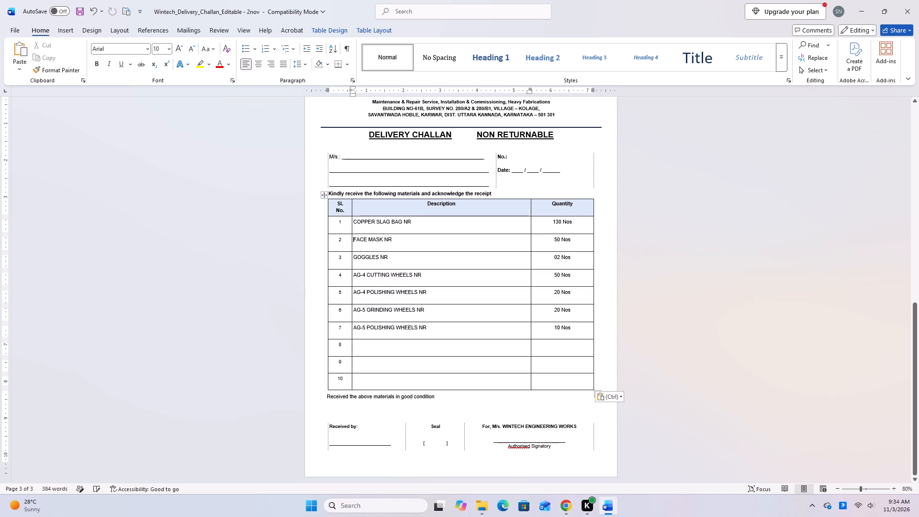
Enter a capitalised description starting "PASTIC SA" in row 8 of the non-returnable challan's table.
click(484, 346)
click(435, 346)
key(p)
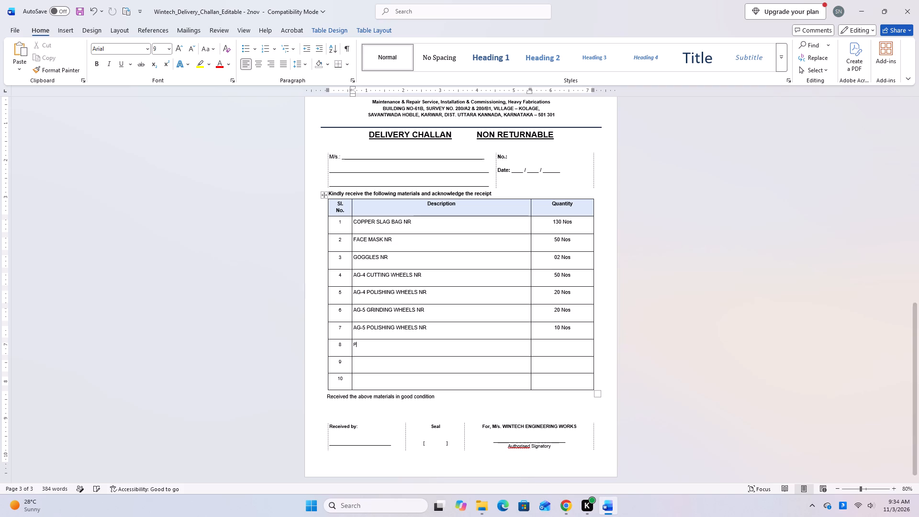
key(BackSpace)
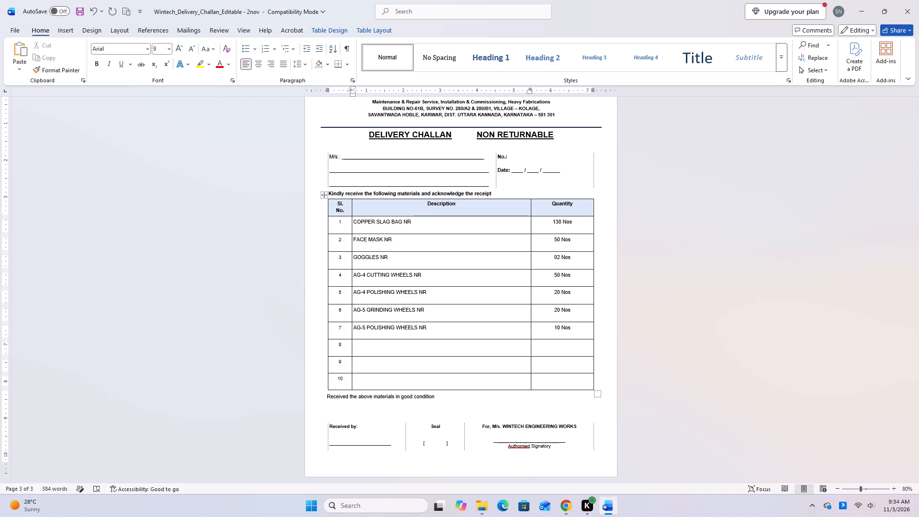
key(p)
text(as)
key(BackSpace)
key(BackSpace)
key(BackSpace)
text(PAS)
text(TIC)
key(space)
text(SA)
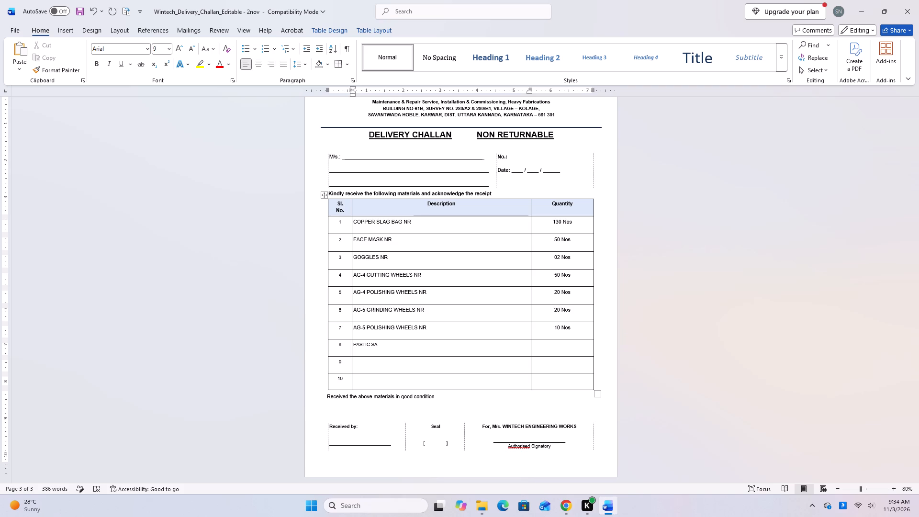
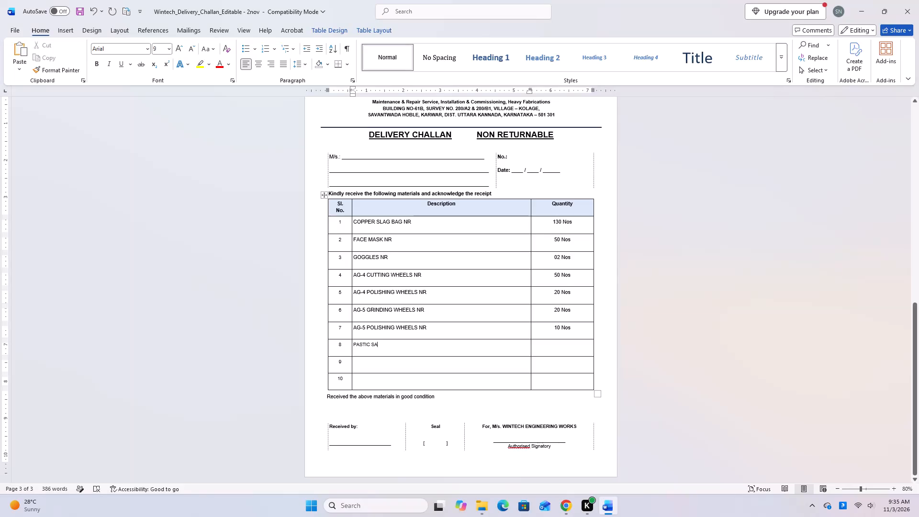
Remove the trailing NR from the COPPER SLAG BAG, FACE MASK and GOGGLES descriptions in the non-returnable challan.
scroll(479, 305, up, 4)
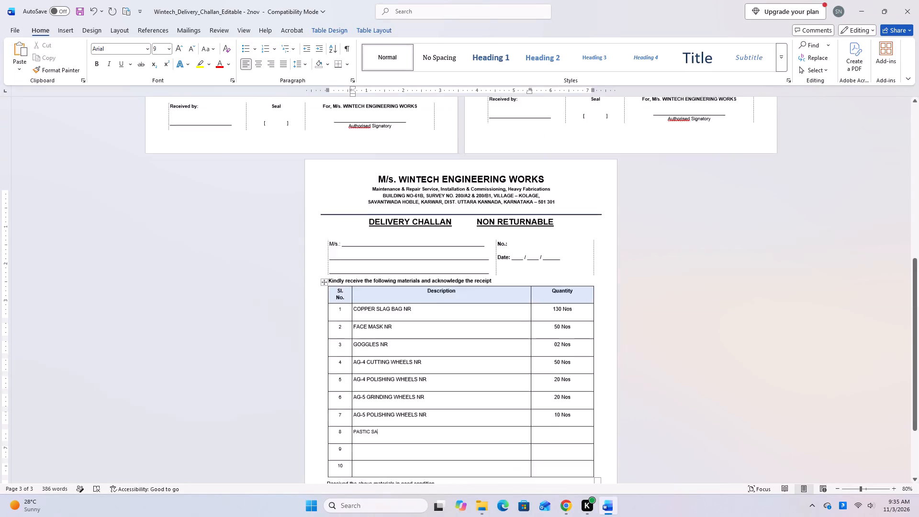
scroll(479, 305, up, 20)
scroll(479, 305, up, 1)
scroll(479, 305, down, 9)
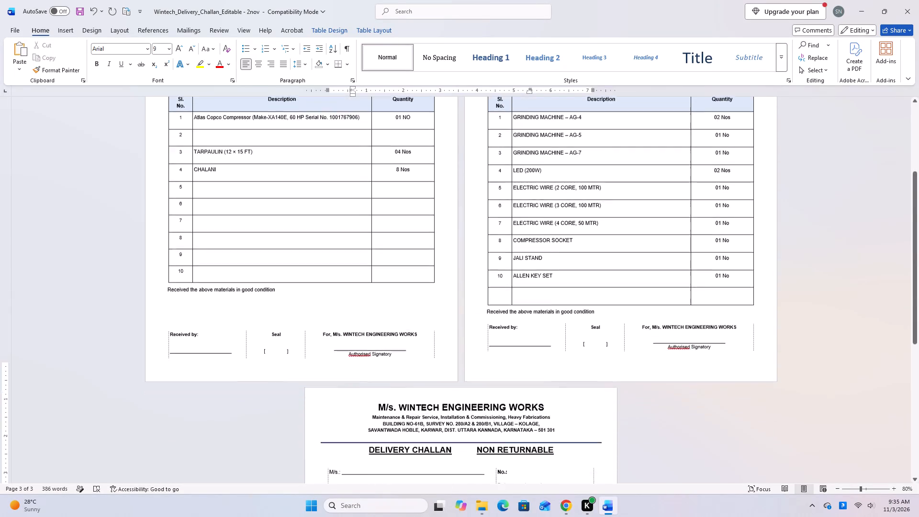
scroll(479, 305, down, 20)
scroll(479, 305, down, 7)
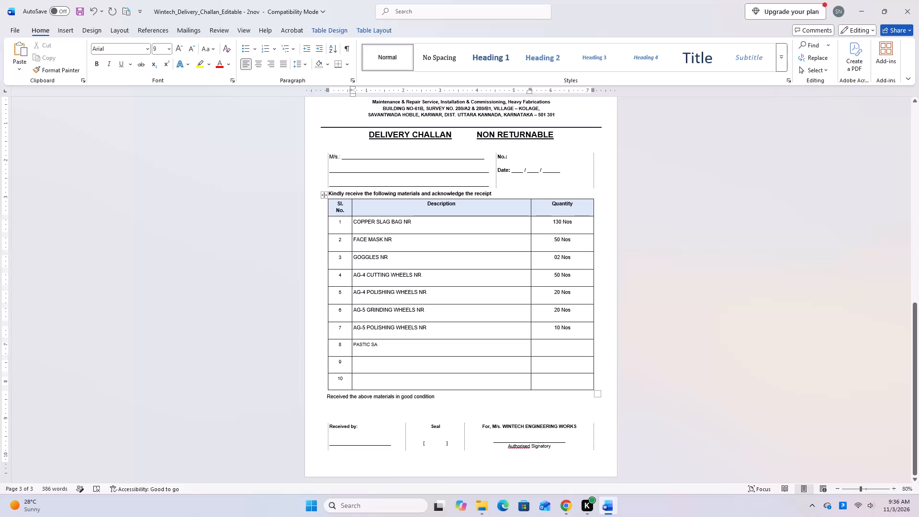
click(427, 222)
key(BackSpace)
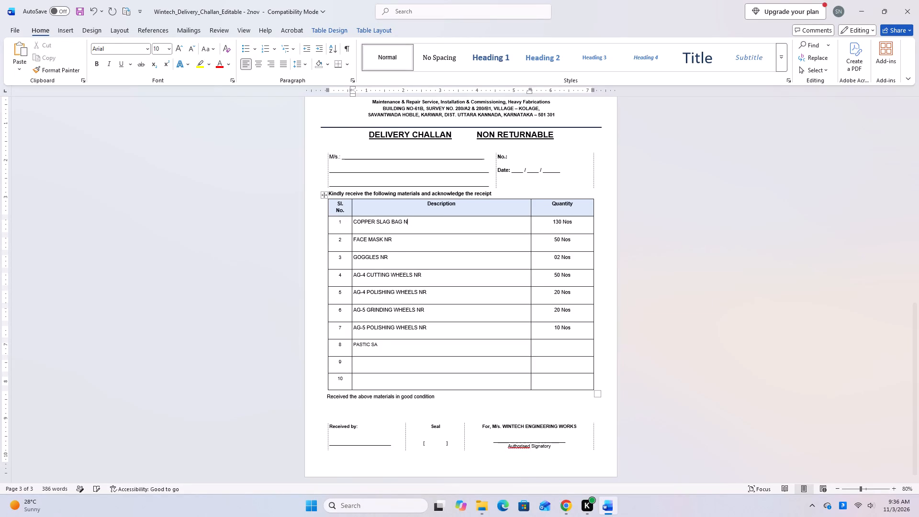
key(BackSpace)
key(Down)
key(BackSpace)
key(BackSpace)
key(Down)
key(BackSpace)
key(BackSpace)
key(ctrl+z)
key(ctrl+z)
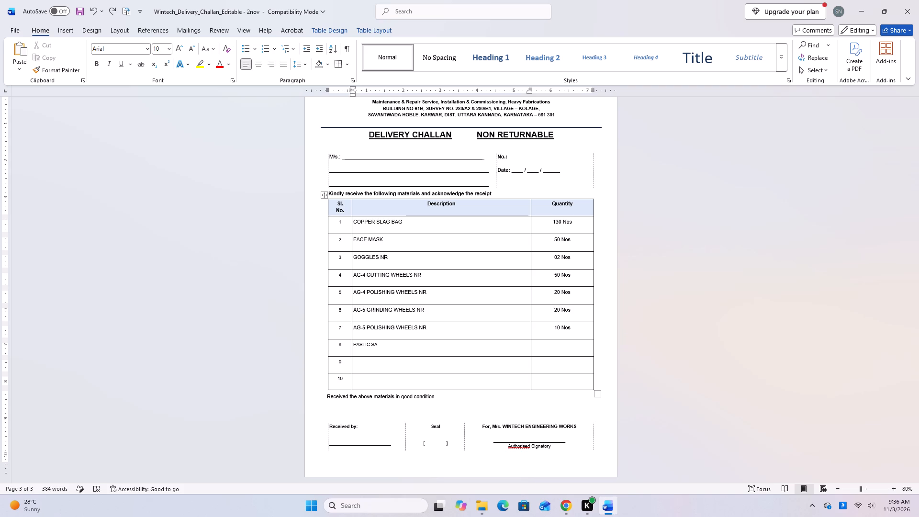
key(BackSpace)
key(Delete)
Remove the trailing NR from the AG-4 CUTTING WHEELS and AG-4 POLISHING WHEELS descriptions.
key(Down)
key(Right)
key(Right)
key(Right)
key(Right)
key(Right)
key(Right)
key(Right)
key(Right)
key(Right)
key(Right)
key(Right)
key(Delete)
key(Delete)
key(Down)
key(Right)
key(Right)
key(Delete)
key(Delete)
Remove the trailing NR from the AG-5 GRINDING WHEELS and AG-5 POLISHING WHEELS descriptions.
key(Down)
key(Right)
key(BackSpace)
key(BackSpace)
key(Down)
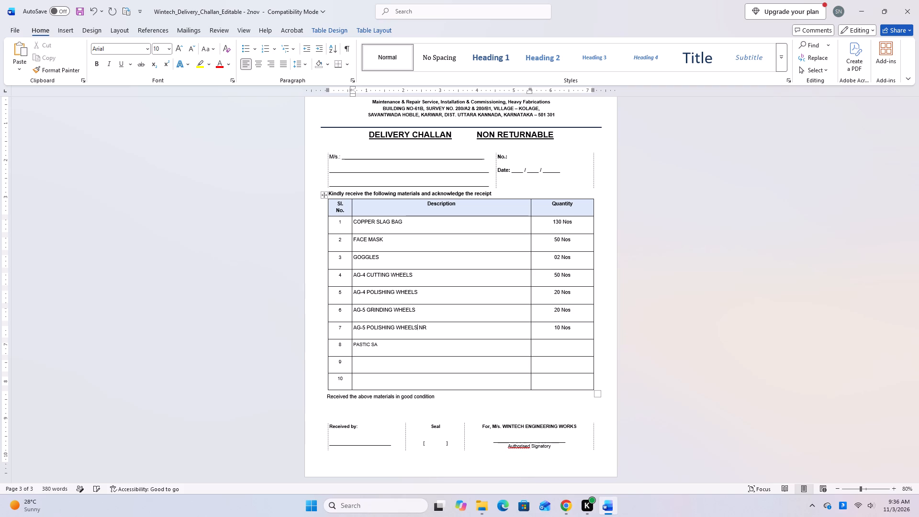
key(Right)
key(Delete)
key(Delete)
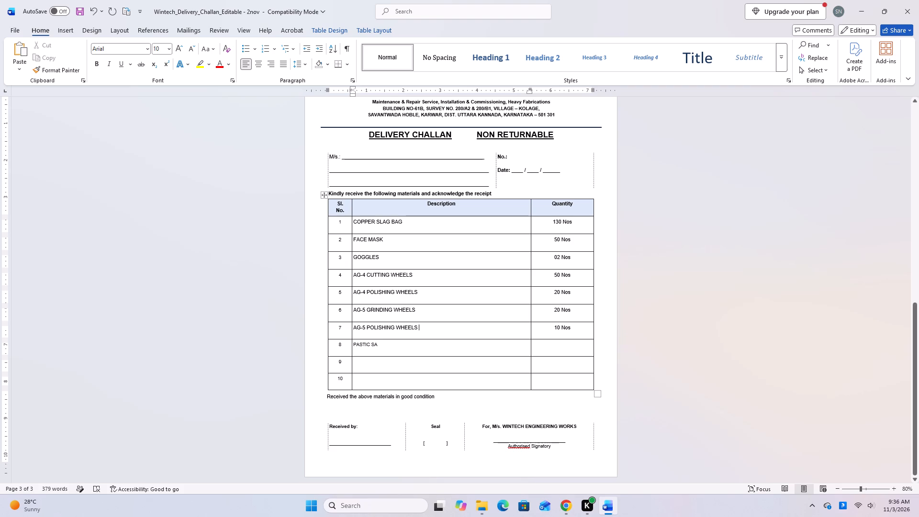
Complete the row 8 description as "PASTIC SAND FILTERS" and enter its quantity as 06 Nos.
click(386, 348)
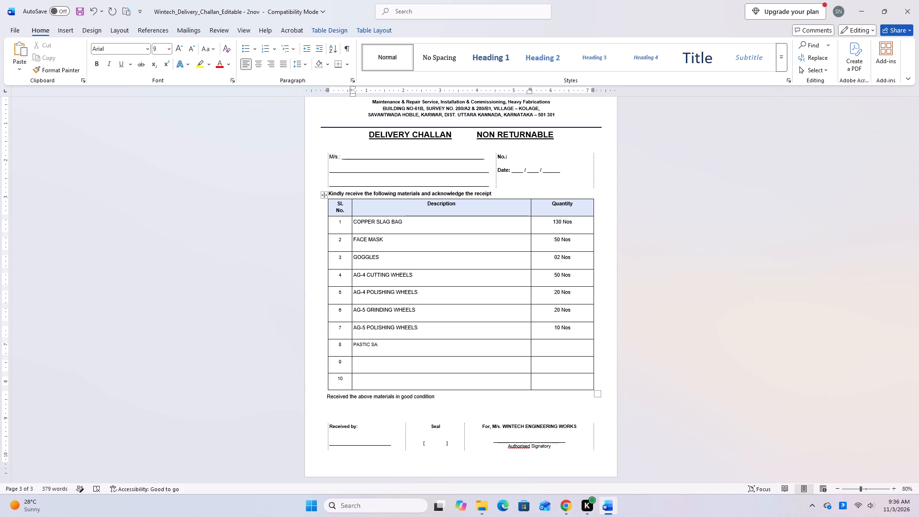
text(ND)
key(space)
text(FI)
text(LT)
text(ERS)
key(Tab)
text(06)
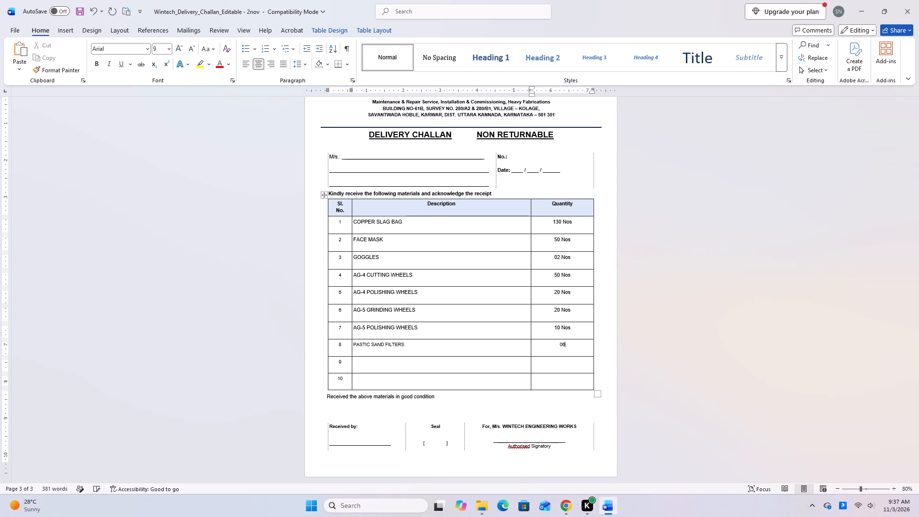
key(space)
text(N)
Save the delivery challan document.
double_click(84, 10)
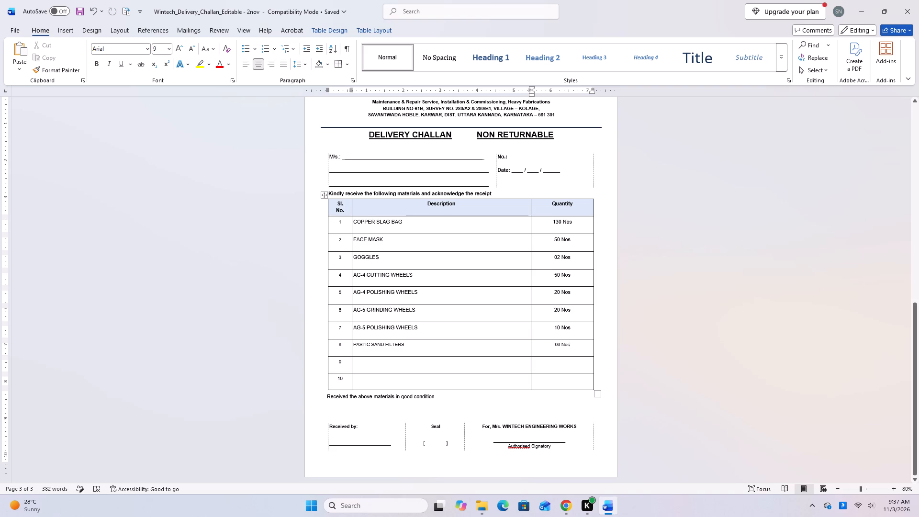
scroll(476, 392, up, 18)
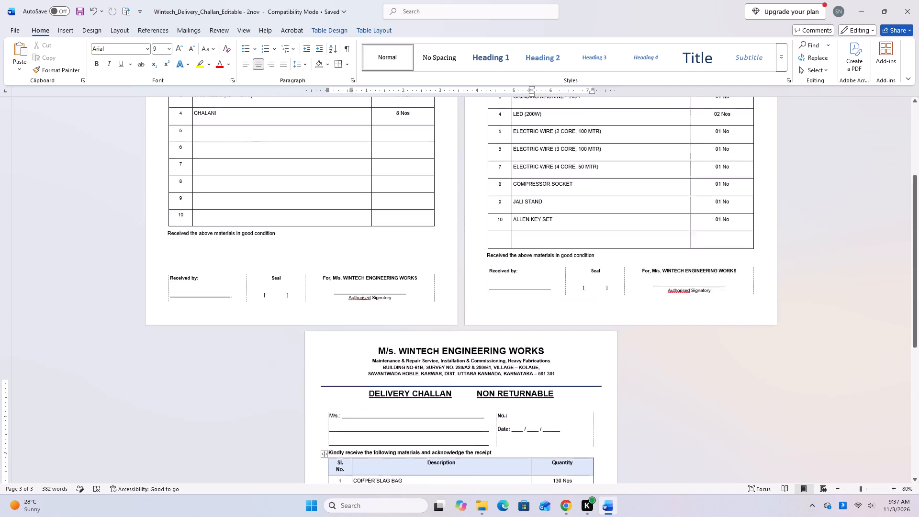
scroll(476, 392, up, 13)
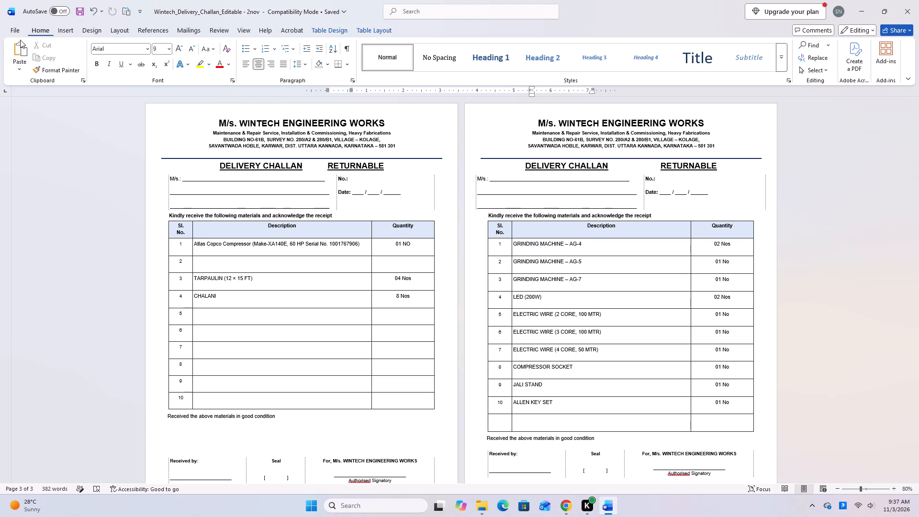
double_click(76, 10)
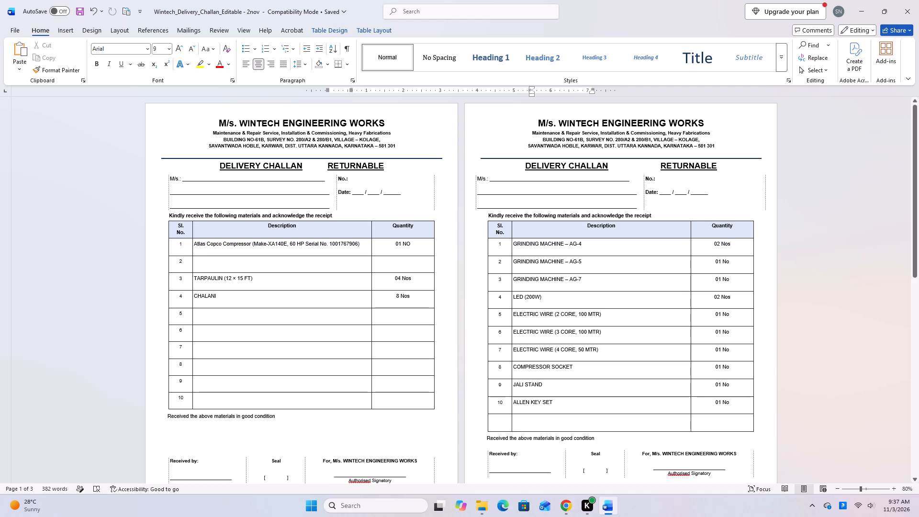
Fill in the row 2 description of the compressor returnable challan as "3 core aluminium cable (22 mtr)".
scroll(586, 368, down, 6)
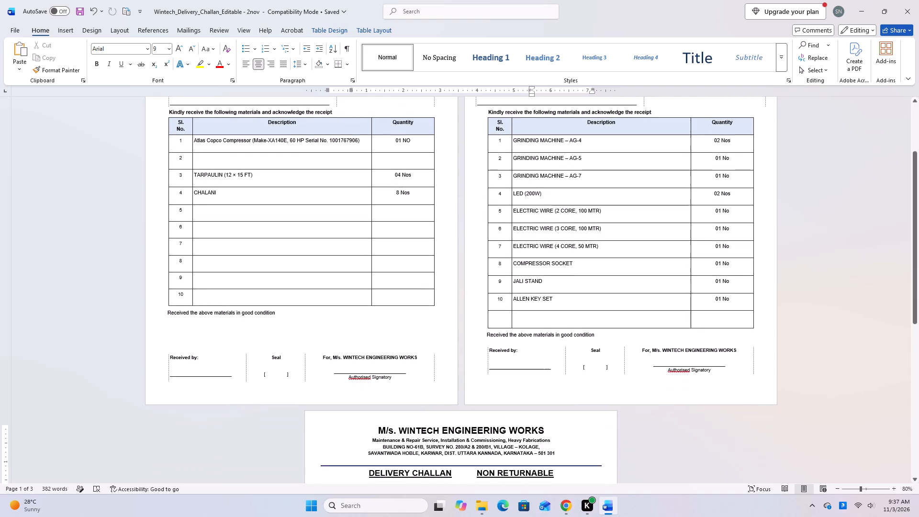
scroll(586, 368, up, 6)
scroll(586, 368, down, 1)
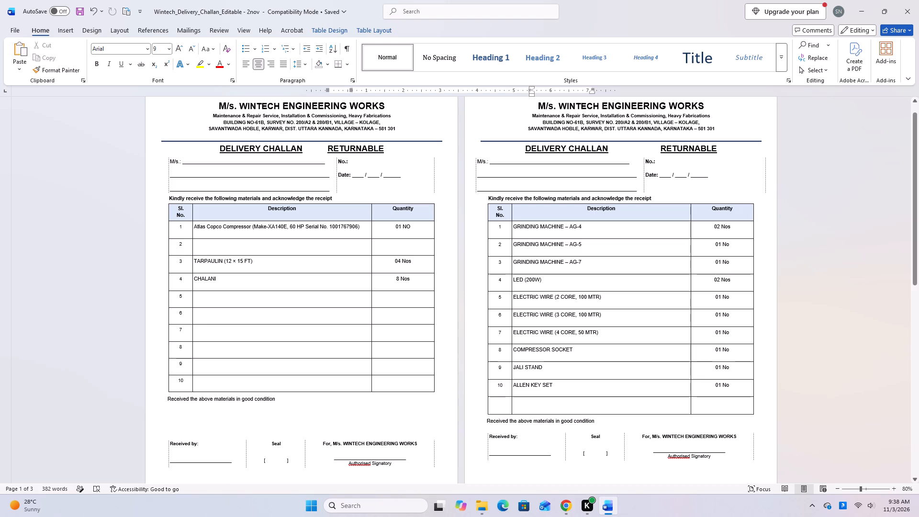
click(230, 245)
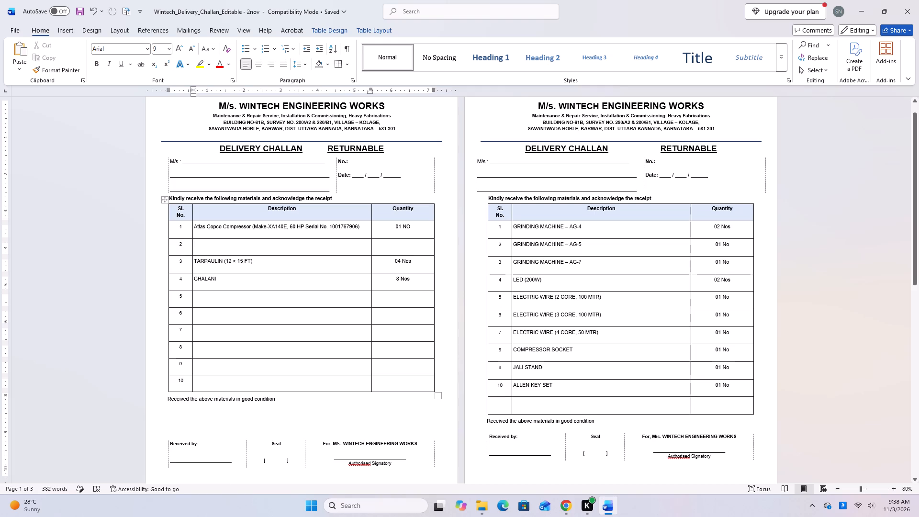
key(3)
key(space)
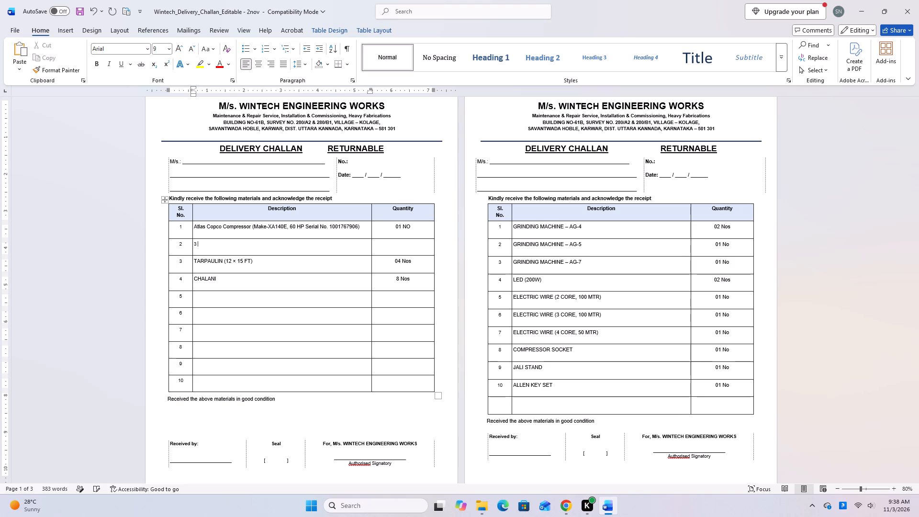
text(core)
key(space)
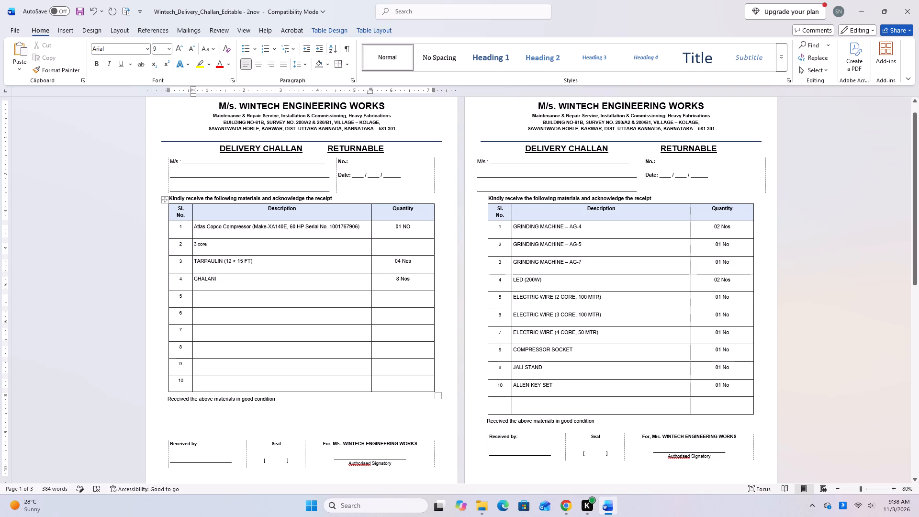
click(216, 245)
key(a)
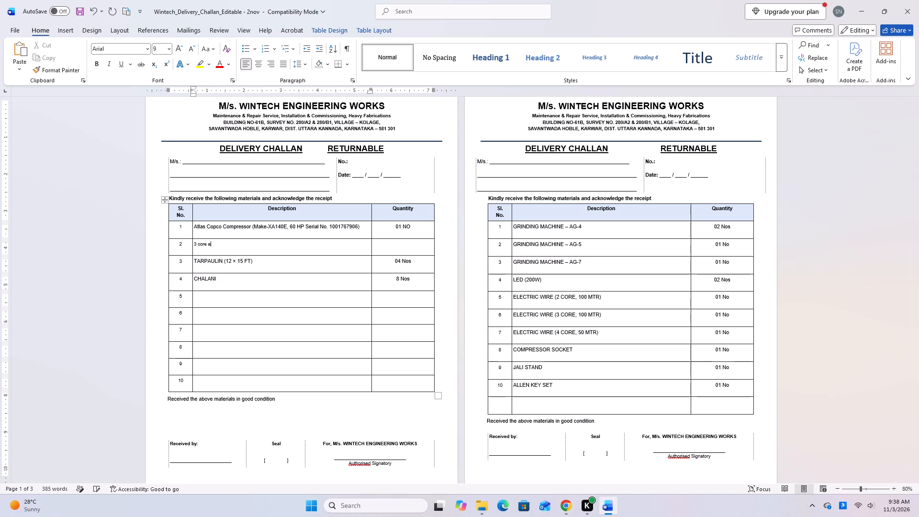
key(l)
text(um)
text(ini)
text(um cable)
key(space)
key(shift+parenleft)
text(22)
key(space)
text(mtr)
key(shift+parenright)
Enter the row 2 cable's quantity as 01 NOS.
click(392, 249)
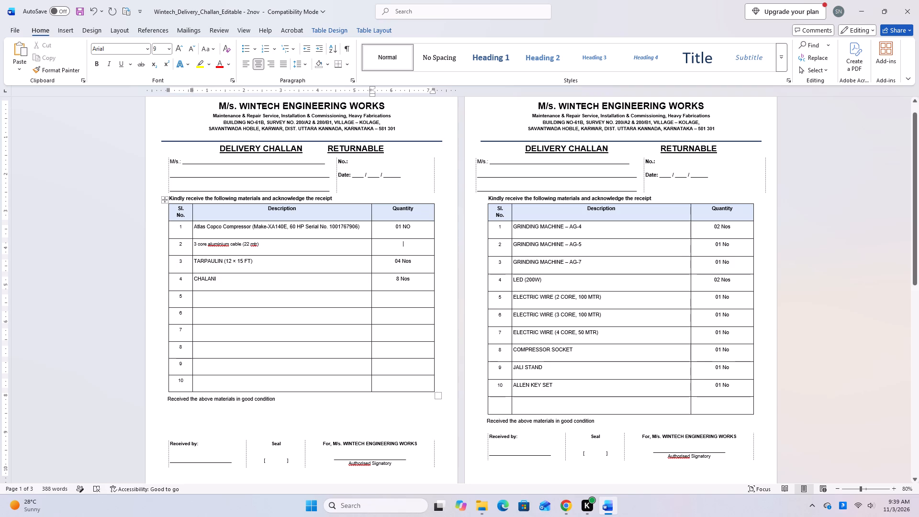
text(01)
key(space)
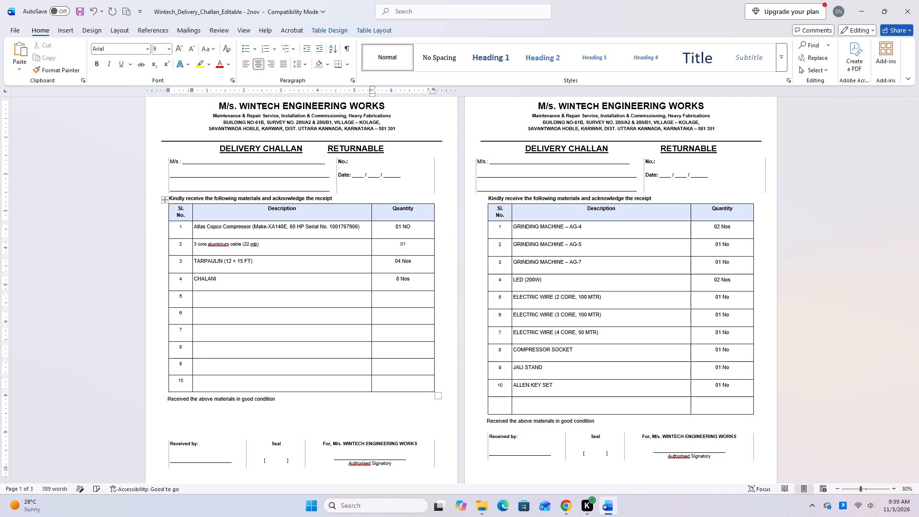
key(n)
text(OS)
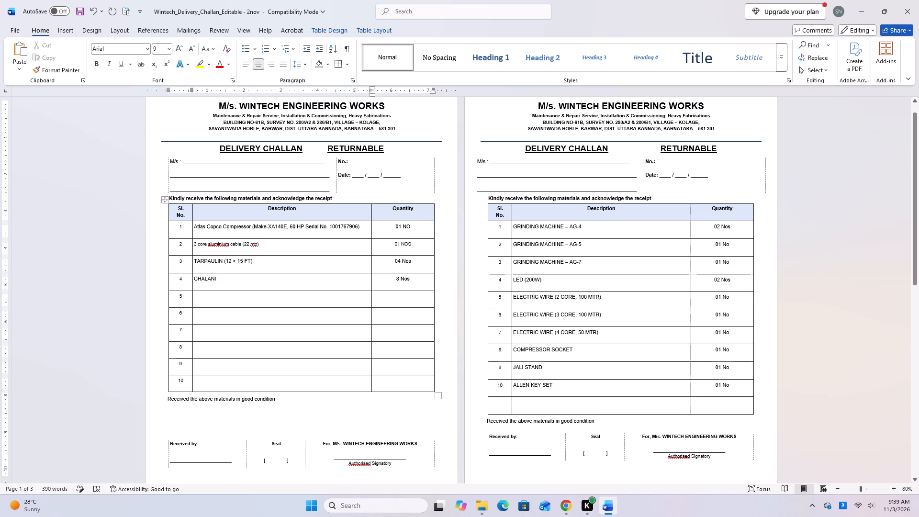
Copy the formatting of the TARPAULIN row's description and quantity onto the aluminium cable row with Format Painter.
drag(196, 264, 212, 261)
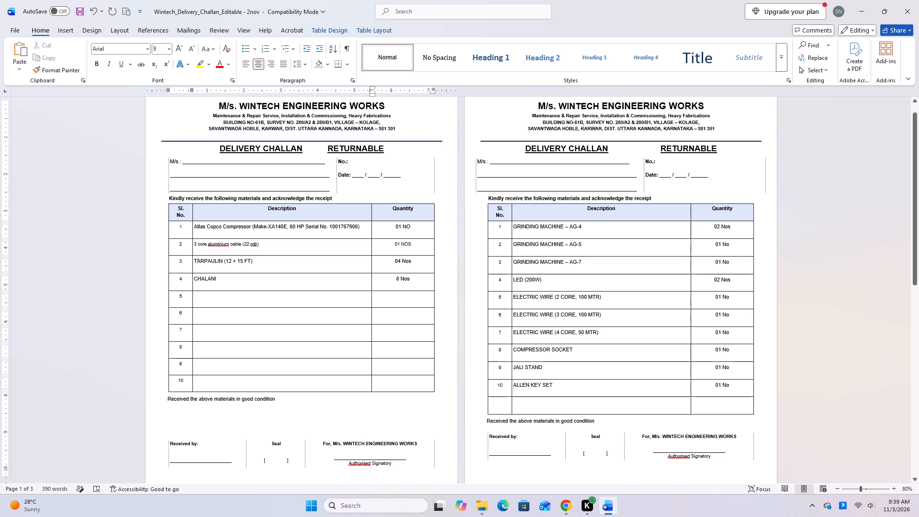
drag(212, 261, 415, 266)
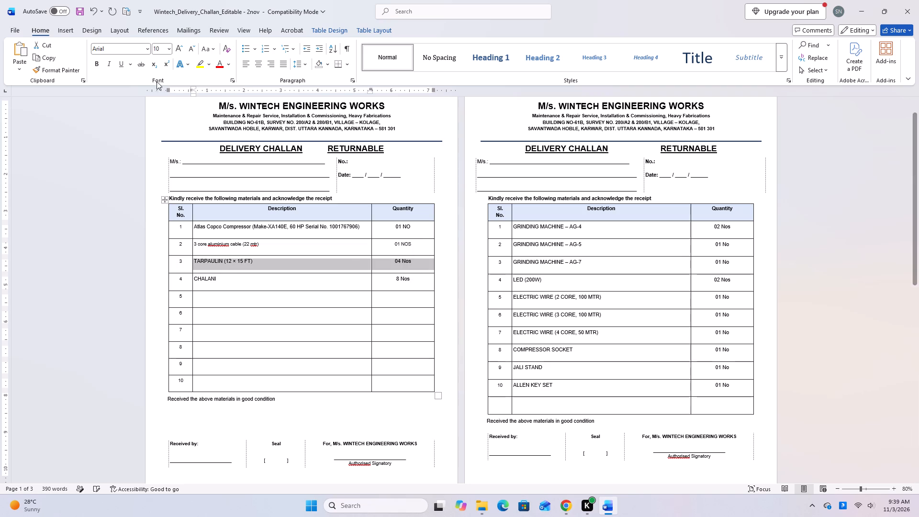
click(60, 67)
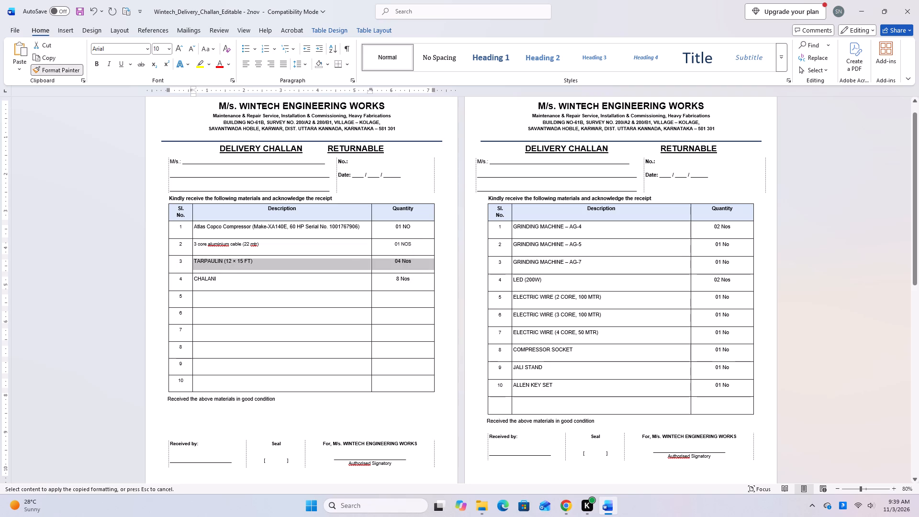
drag(195, 246, 430, 247)
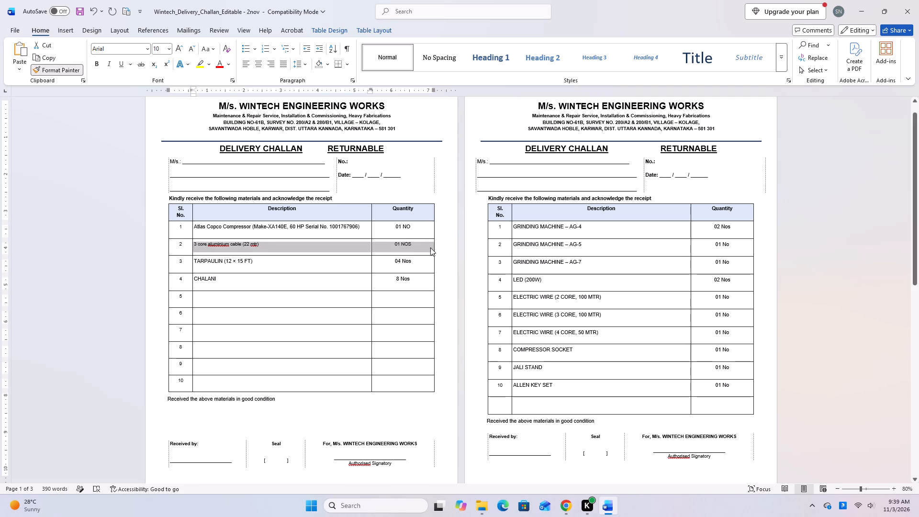
click(415, 336)
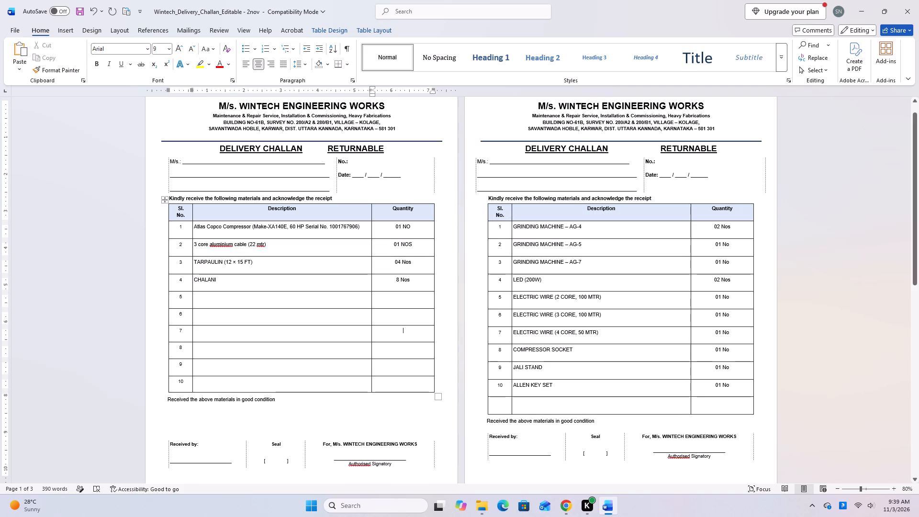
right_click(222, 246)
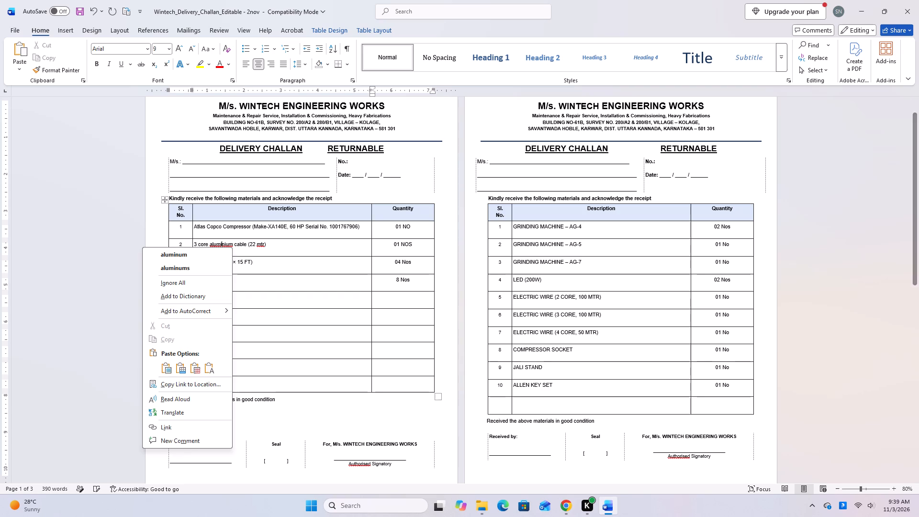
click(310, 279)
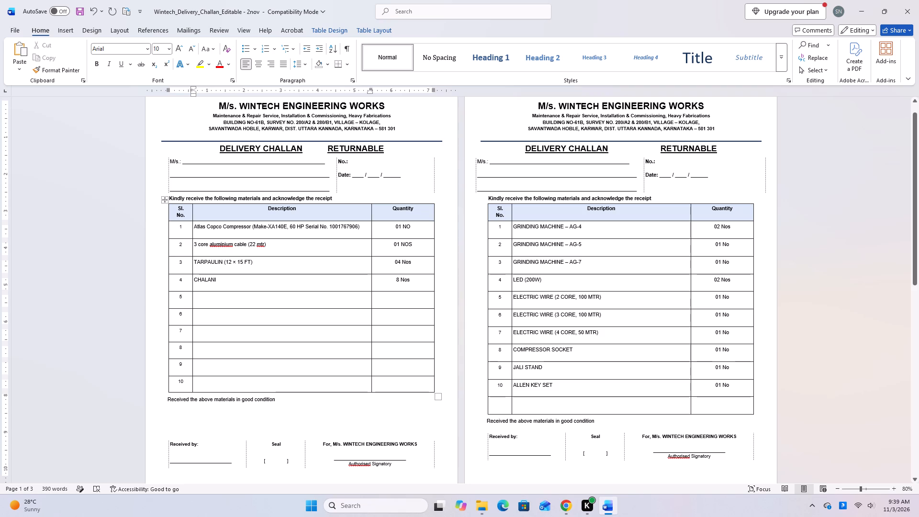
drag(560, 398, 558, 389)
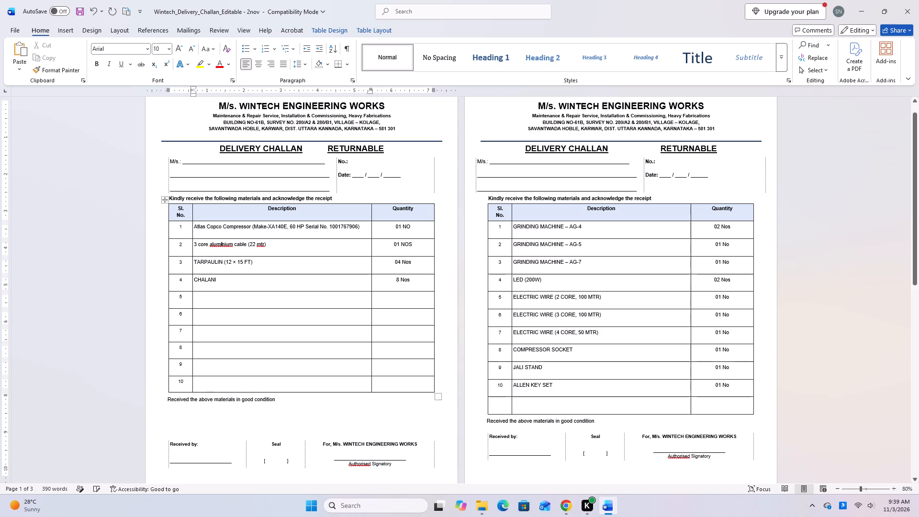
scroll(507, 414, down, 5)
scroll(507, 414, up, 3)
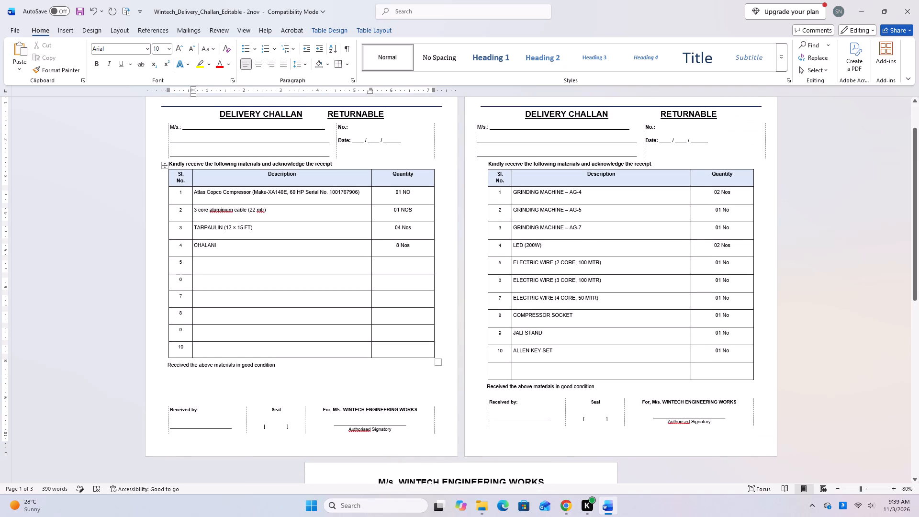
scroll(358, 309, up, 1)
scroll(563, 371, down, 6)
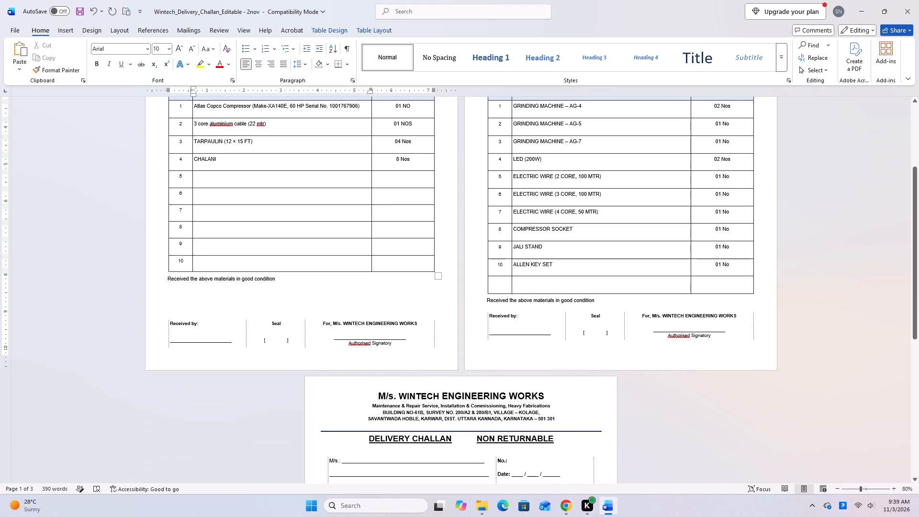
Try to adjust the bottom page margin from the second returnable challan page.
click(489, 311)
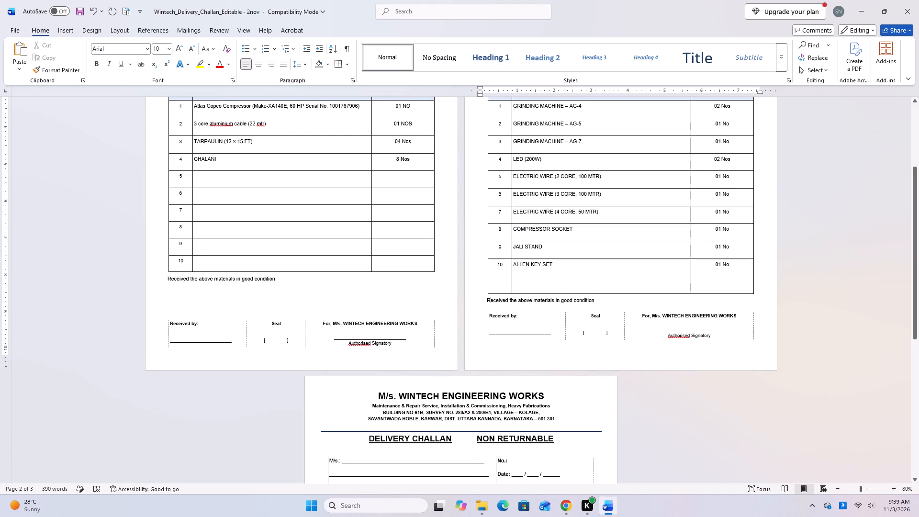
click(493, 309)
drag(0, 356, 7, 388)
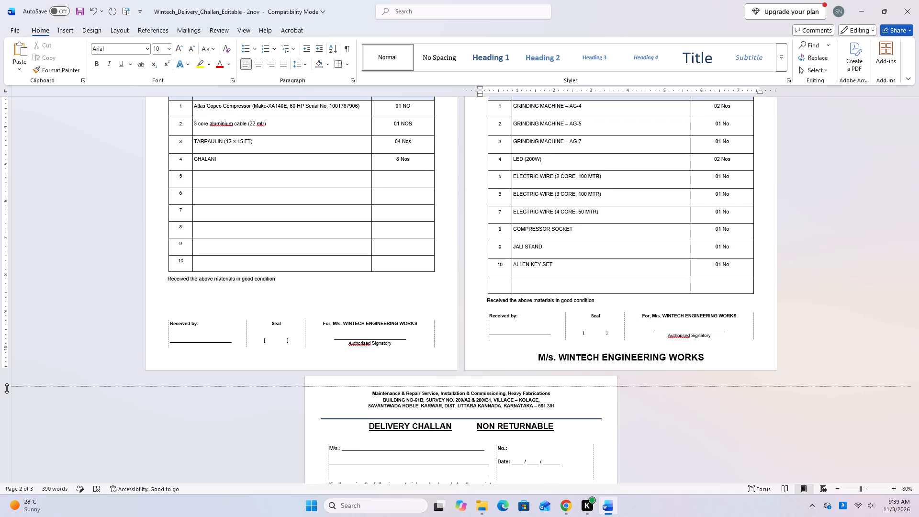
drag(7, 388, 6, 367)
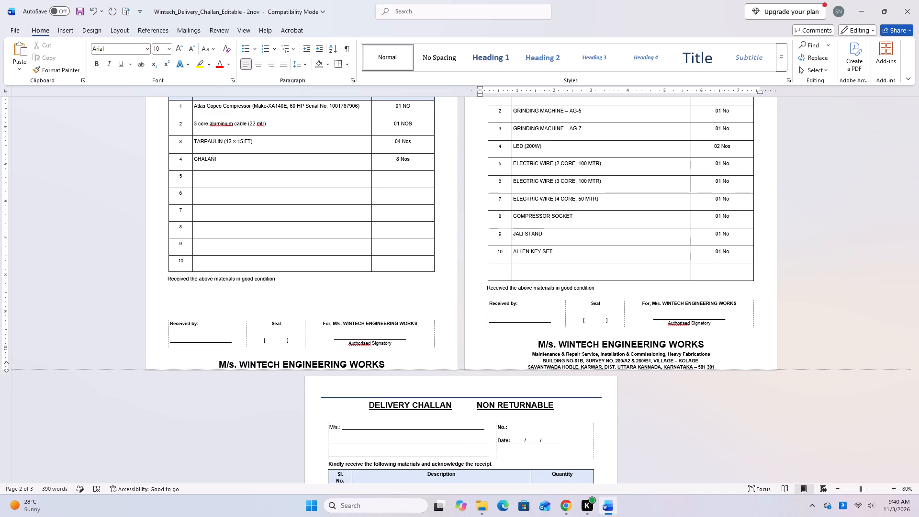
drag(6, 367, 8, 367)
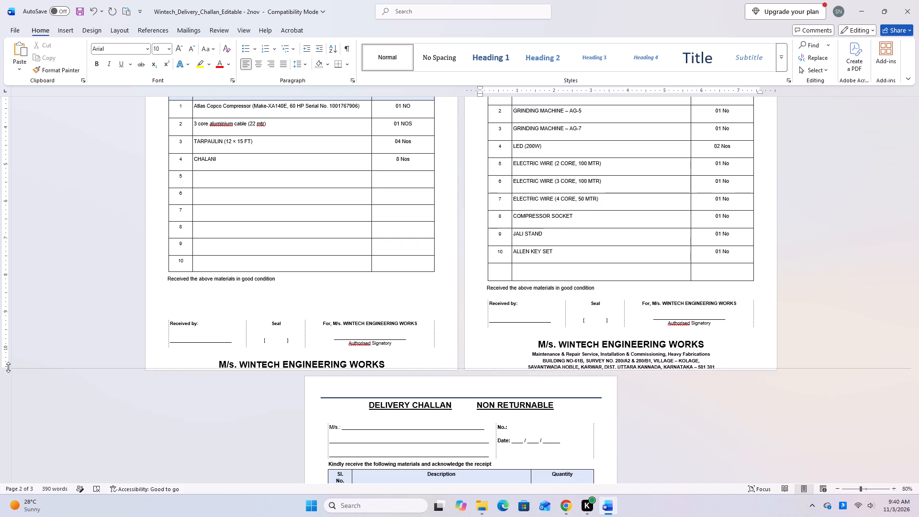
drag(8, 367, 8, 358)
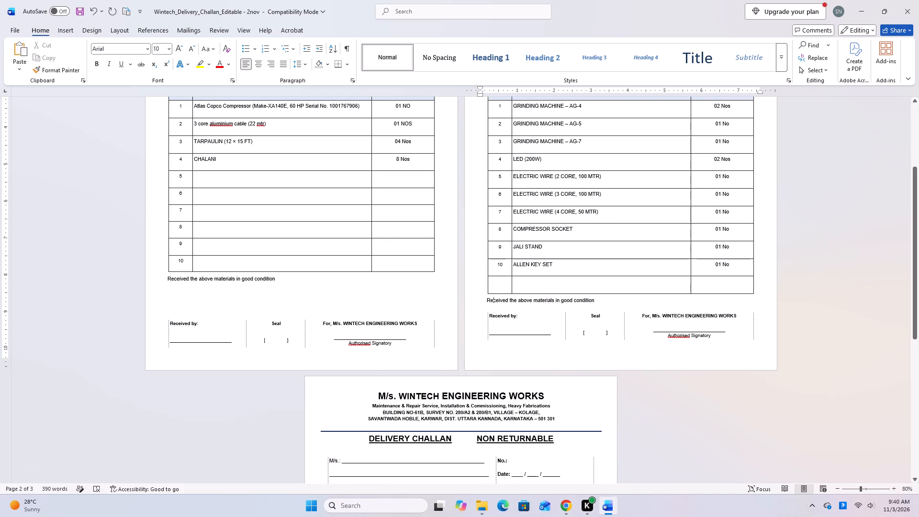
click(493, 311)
Reduce the row height of the GRINDING MACHINE – AG-4 row in the second returnable challan to 0".
scroll(46, 296, up, 4)
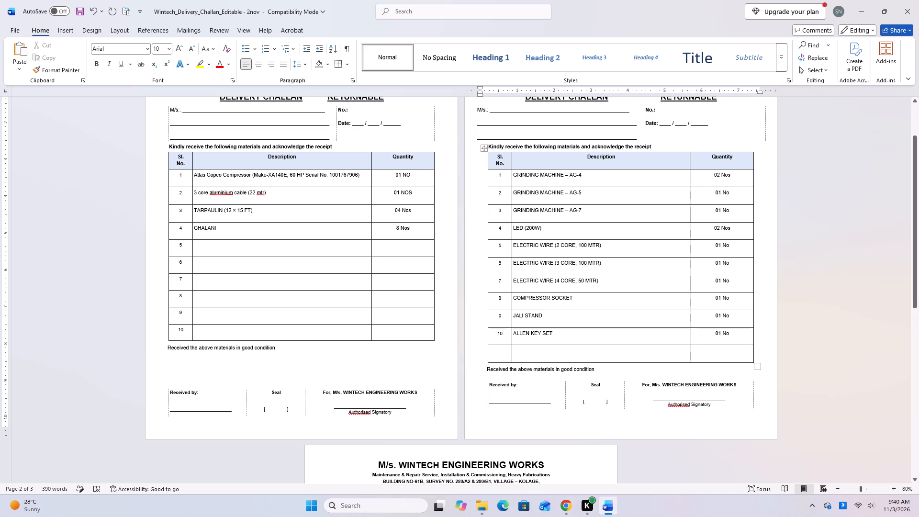
click(527, 183)
click(123, 30)
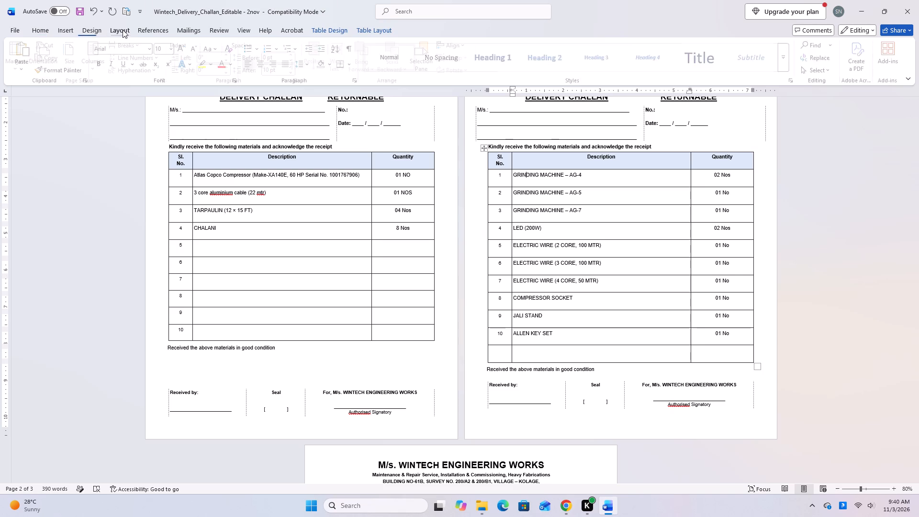
click(370, 32)
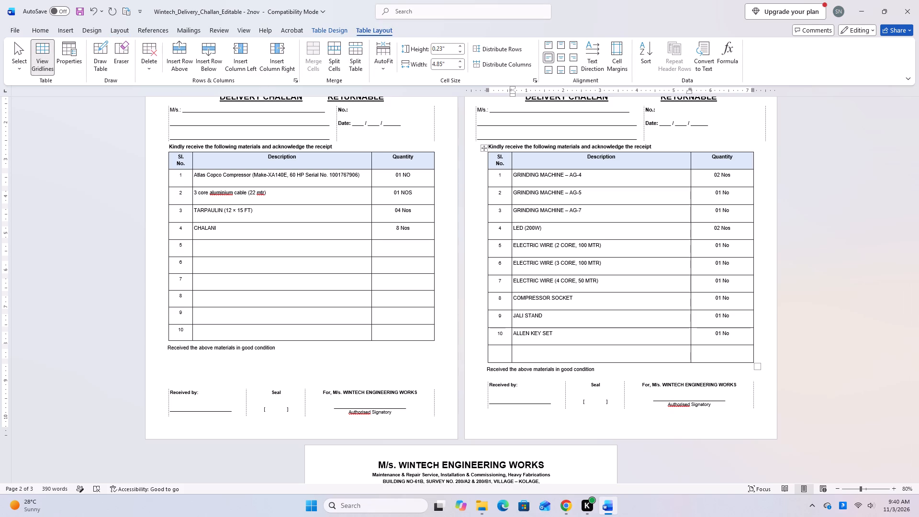
click(460, 51)
triple_click(460, 51)
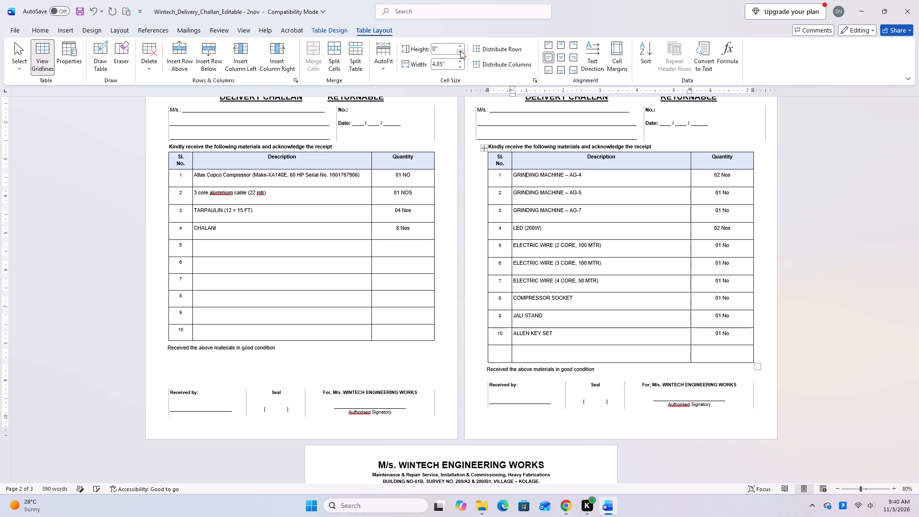
double_click(460, 51)
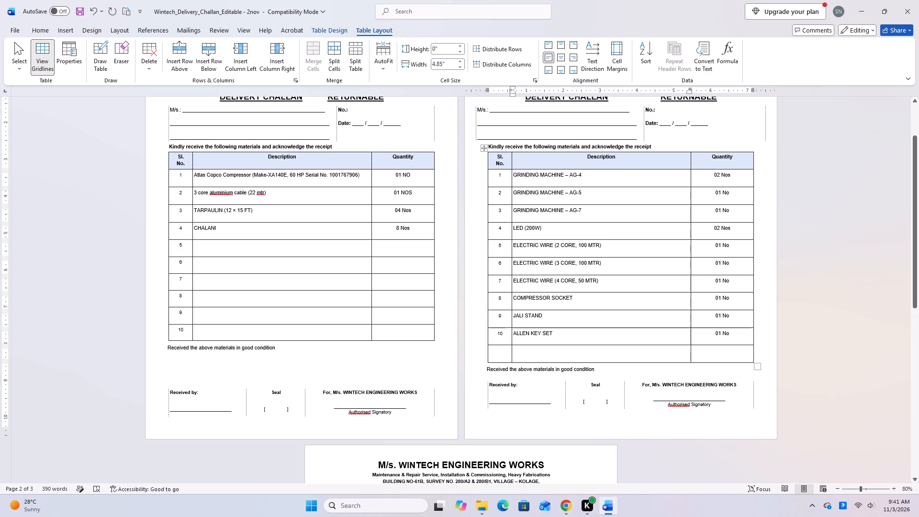
Cut the CHALANI description and its quantity out of row 4 of the compressor returnable challan.
drag(412, 228, 254, 236)
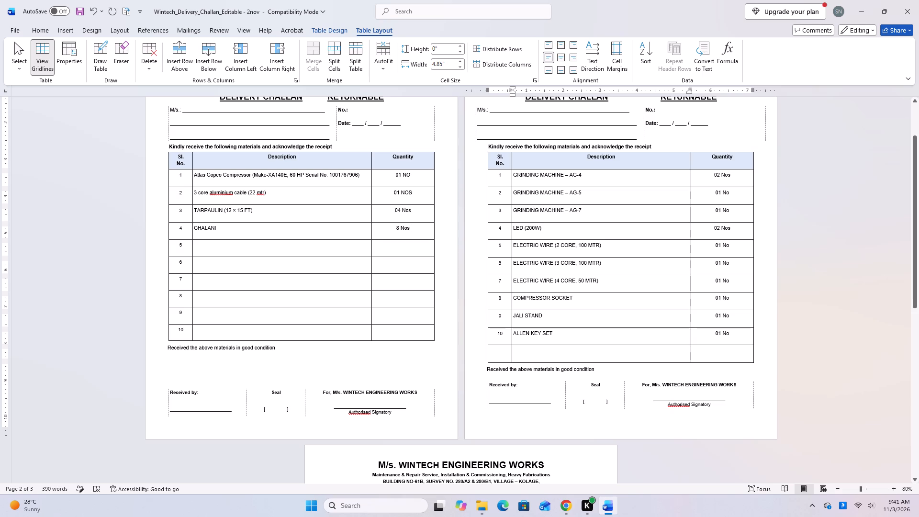
drag(254, 236, 243, 233)
right_click(243, 233)
drag(232, 226, 274, 264)
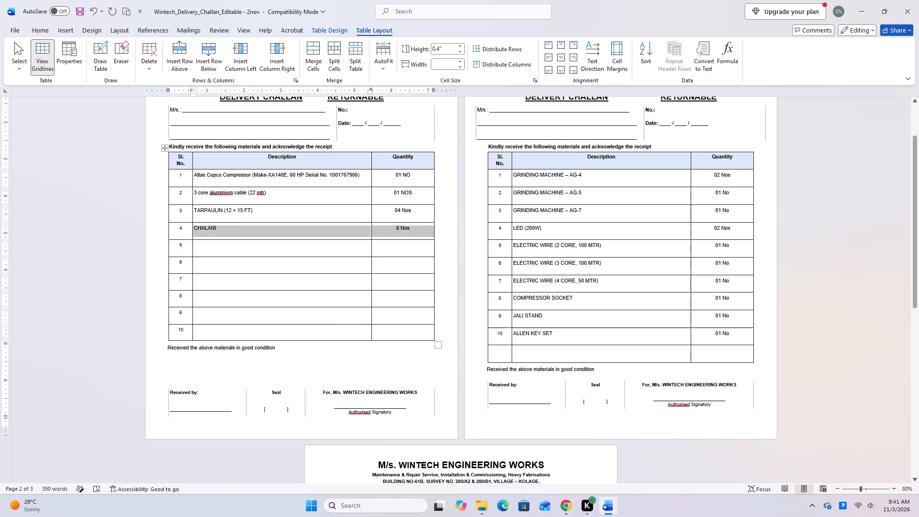
drag(274, 264, 415, 480)
drag(415, 480, 420, 482)
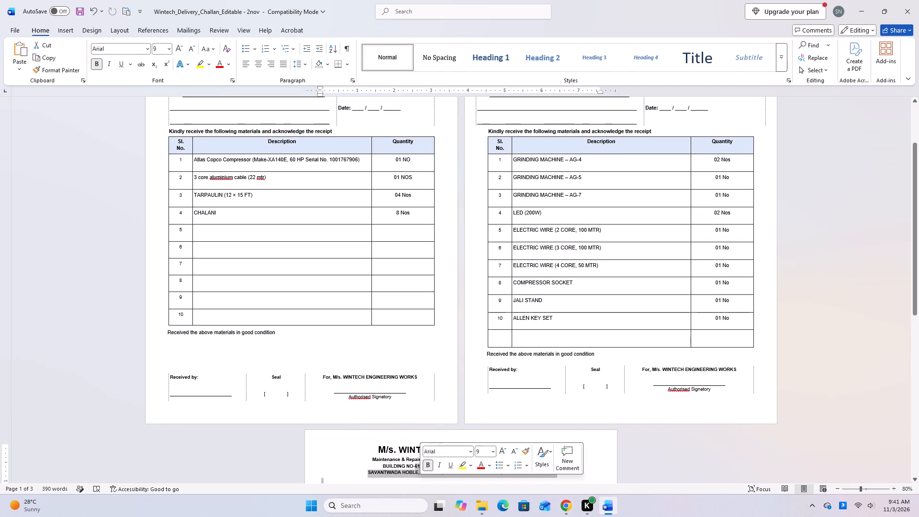
click(440, 422)
drag(416, 213, 250, 221)
right_click(250, 221)
click(286, 248)
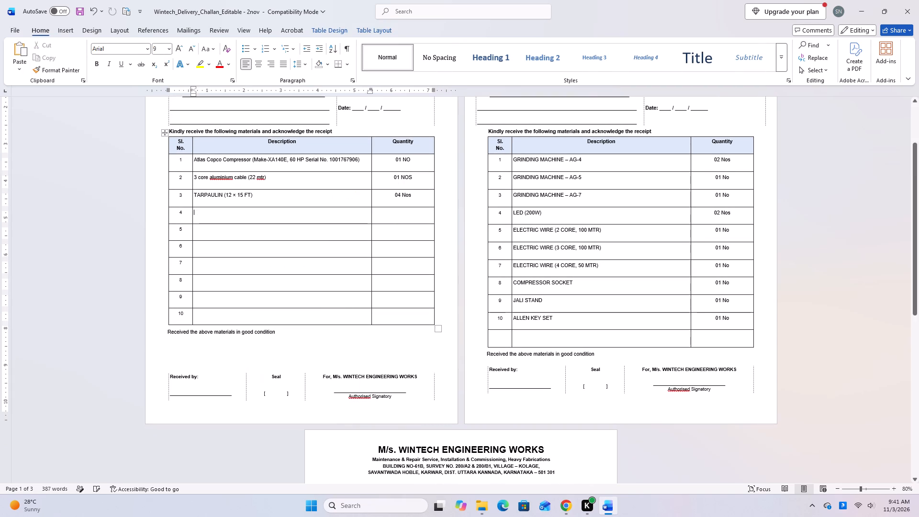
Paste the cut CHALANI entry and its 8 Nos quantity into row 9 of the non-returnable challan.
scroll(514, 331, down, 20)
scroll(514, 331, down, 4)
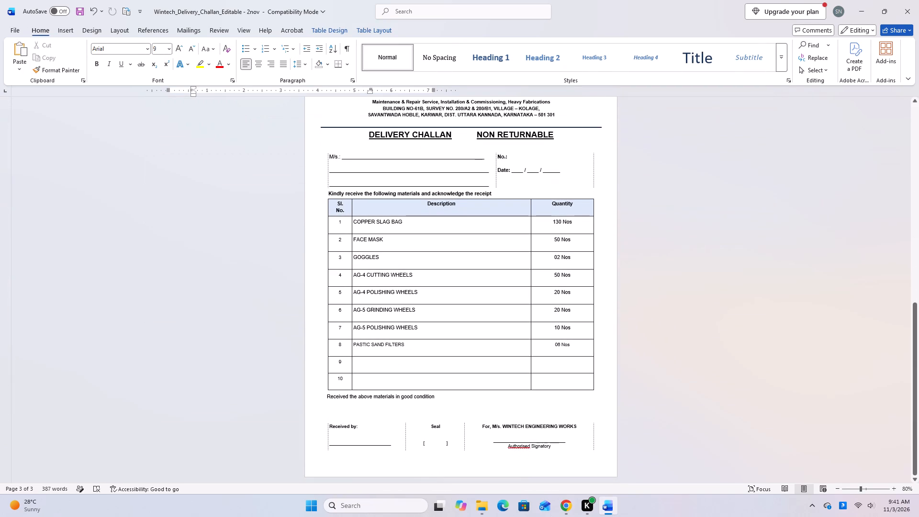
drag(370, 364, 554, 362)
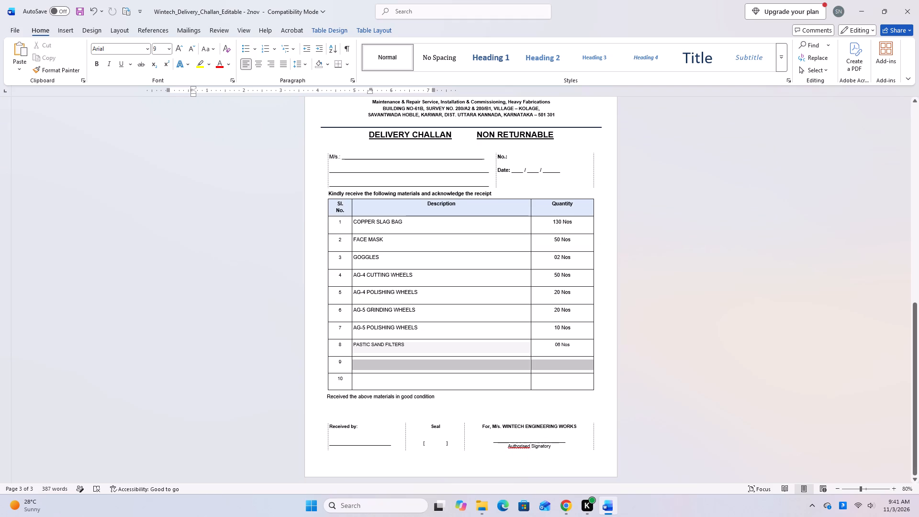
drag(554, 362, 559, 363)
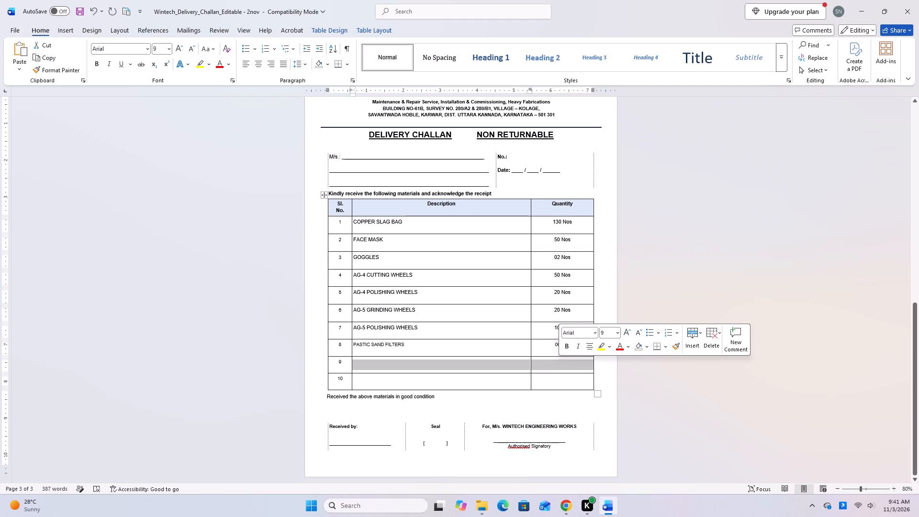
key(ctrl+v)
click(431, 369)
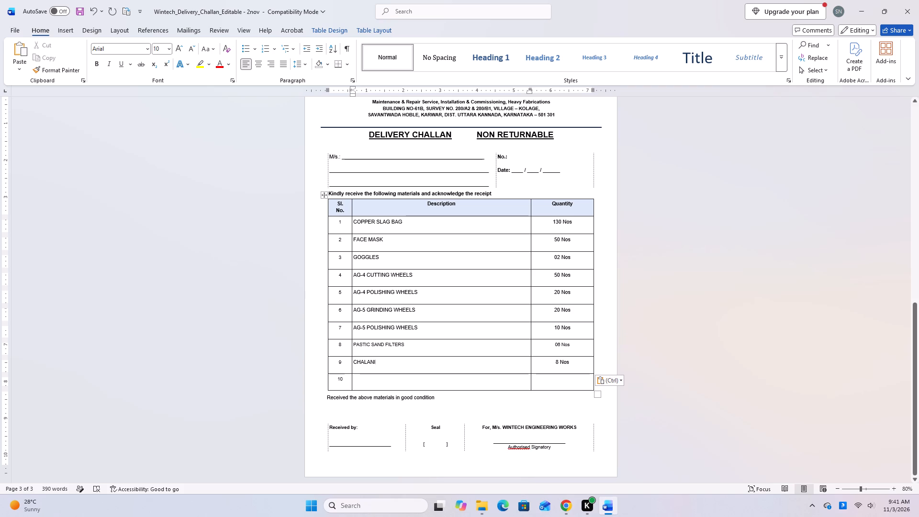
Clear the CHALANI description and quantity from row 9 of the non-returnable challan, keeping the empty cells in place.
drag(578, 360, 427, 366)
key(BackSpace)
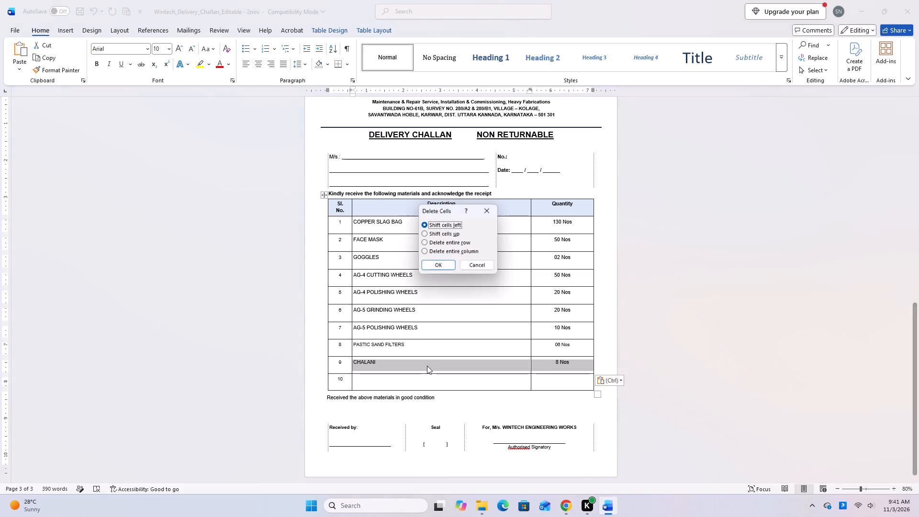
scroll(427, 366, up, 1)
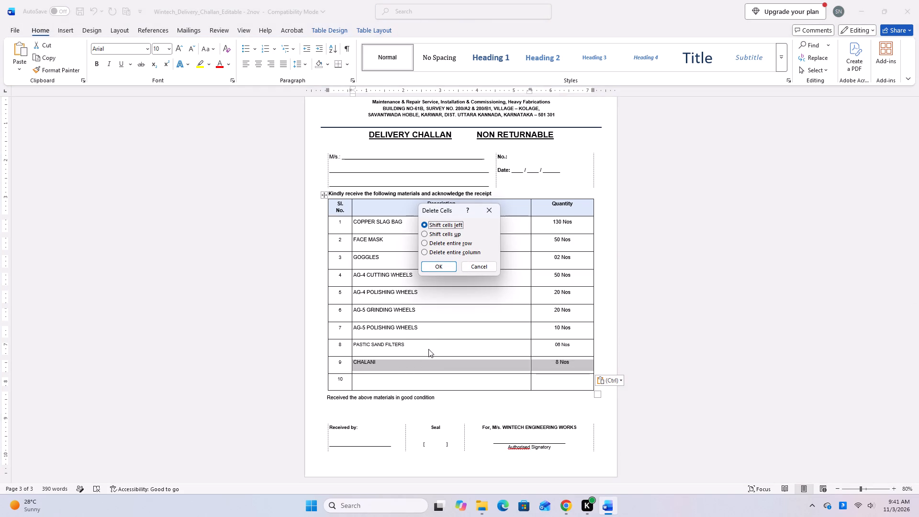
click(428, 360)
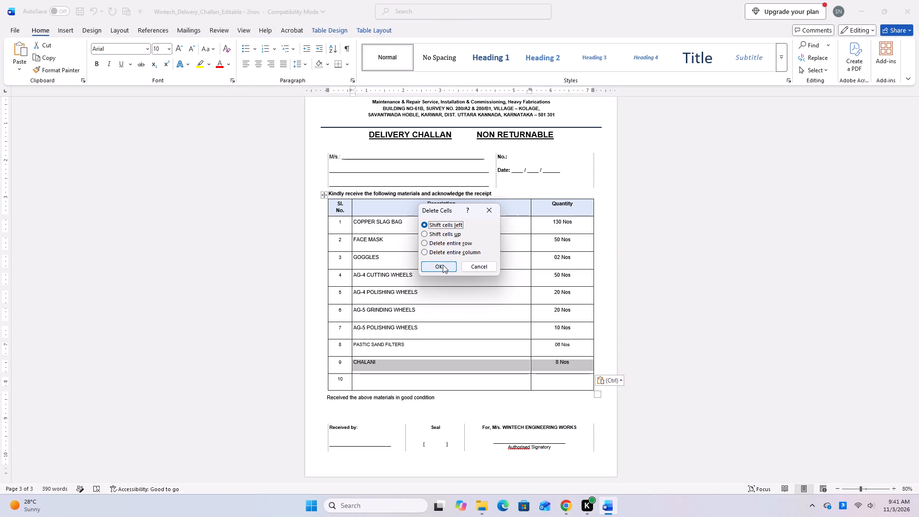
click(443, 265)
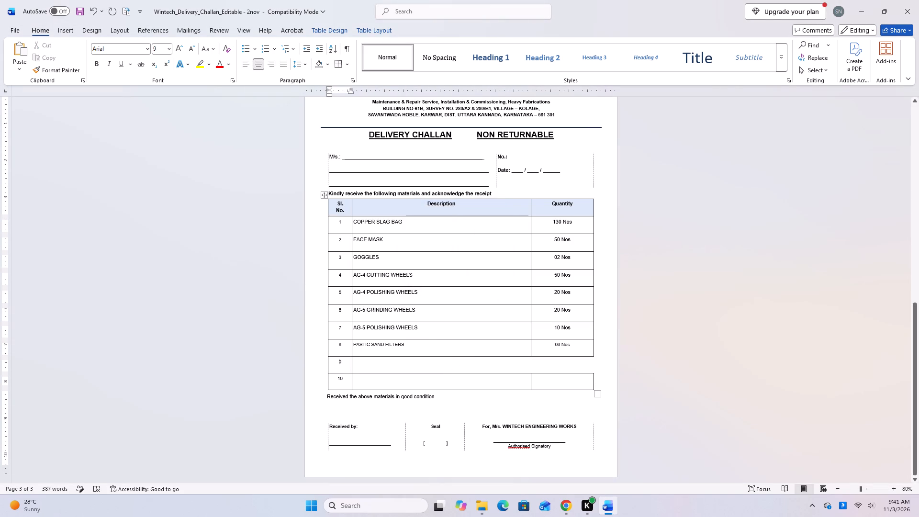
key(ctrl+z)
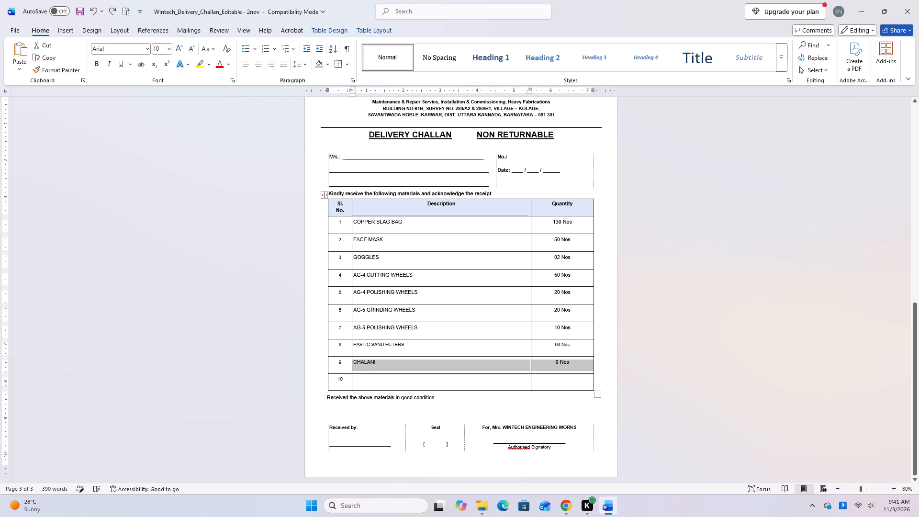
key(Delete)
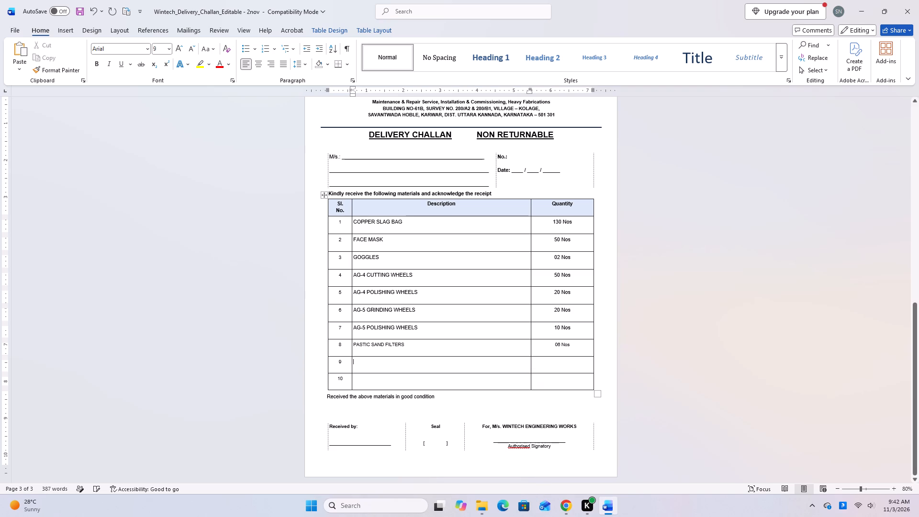
Copy the formatting of the row 7 AG-5 POLISHING WHEELS entry onto the row 8 PASTIC SAND FILTERS description and quantity with Format Painter.
drag(354, 329, 589, 326)
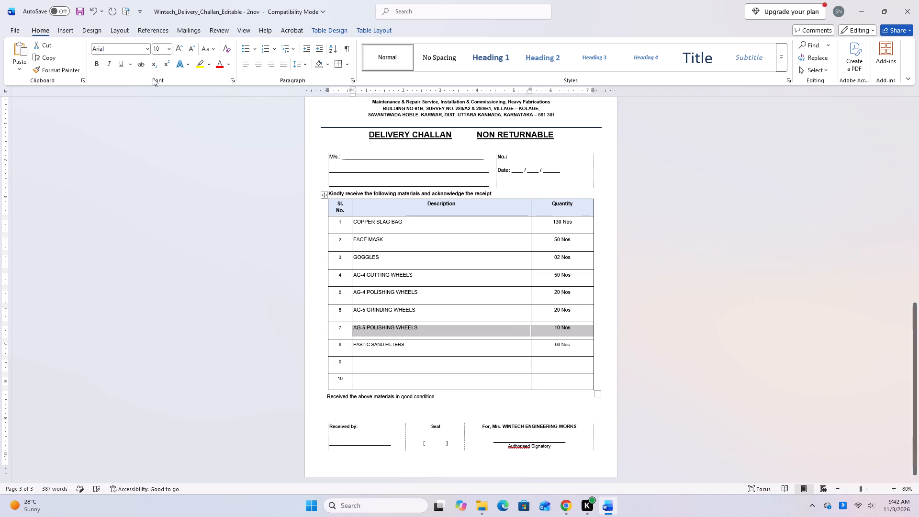
click(48, 68)
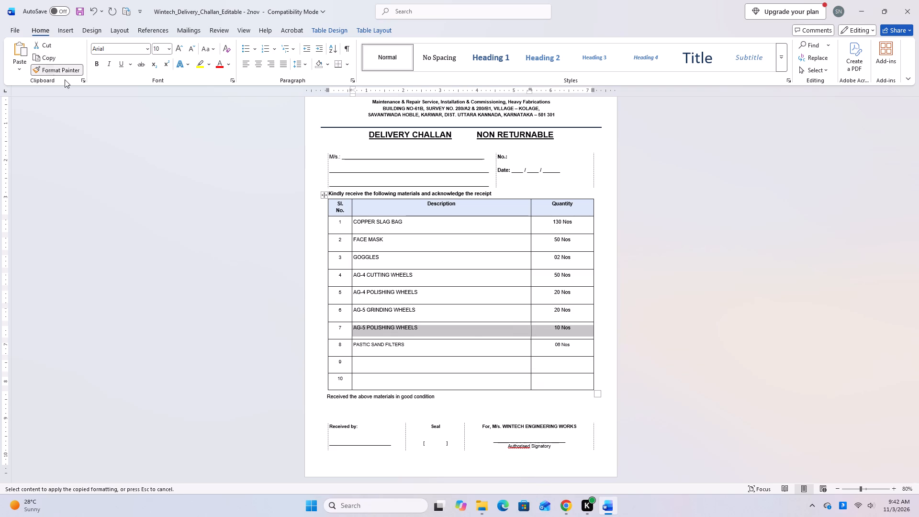
drag(356, 349, 549, 343)
click(629, 368)
Change the row 2 cable description in the compressor returnable challan to uppercase, reading "3 CORE ALUMINIUM CABLE (22 MTR)".
scroll(387, 358, up, 11)
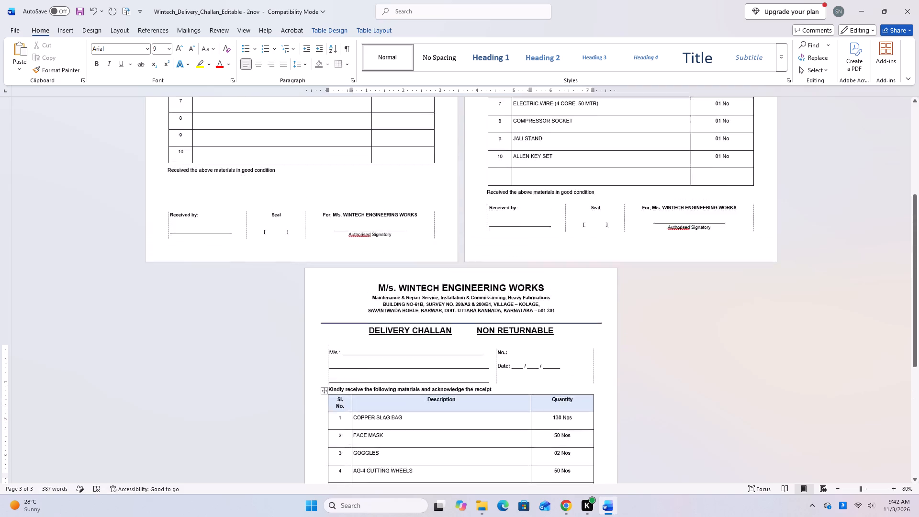
scroll(386, 353, up, 15)
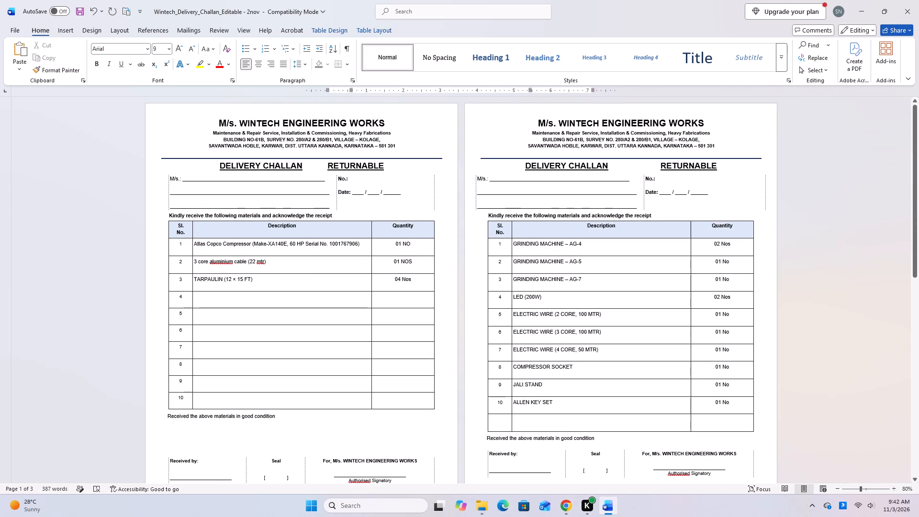
click(221, 263)
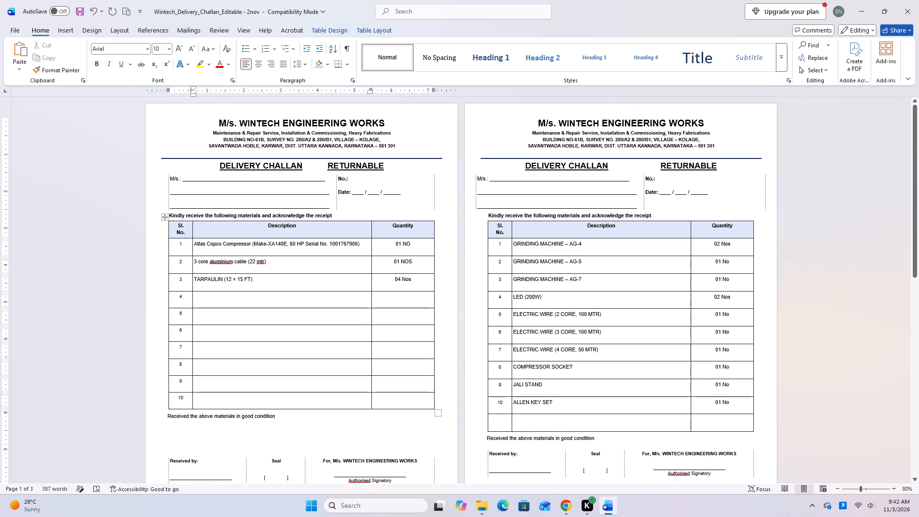
drag(275, 264, 194, 266)
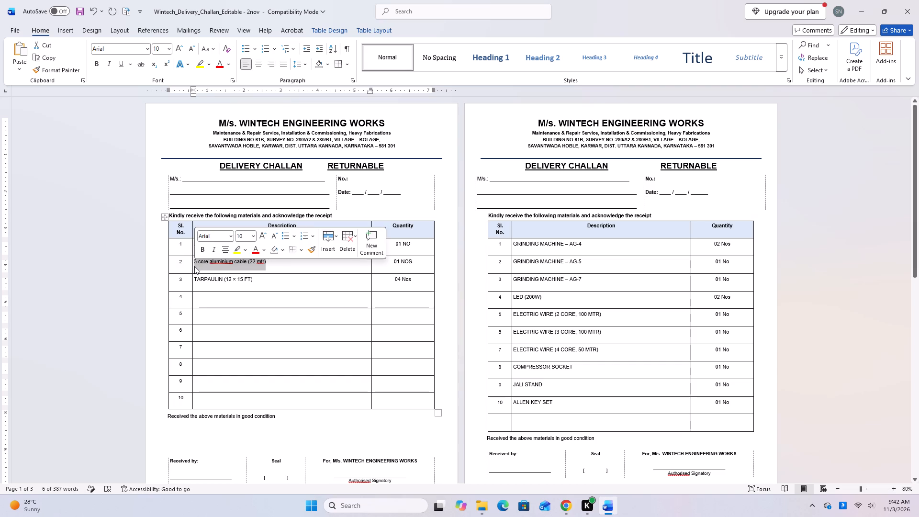
key(shift+F3)
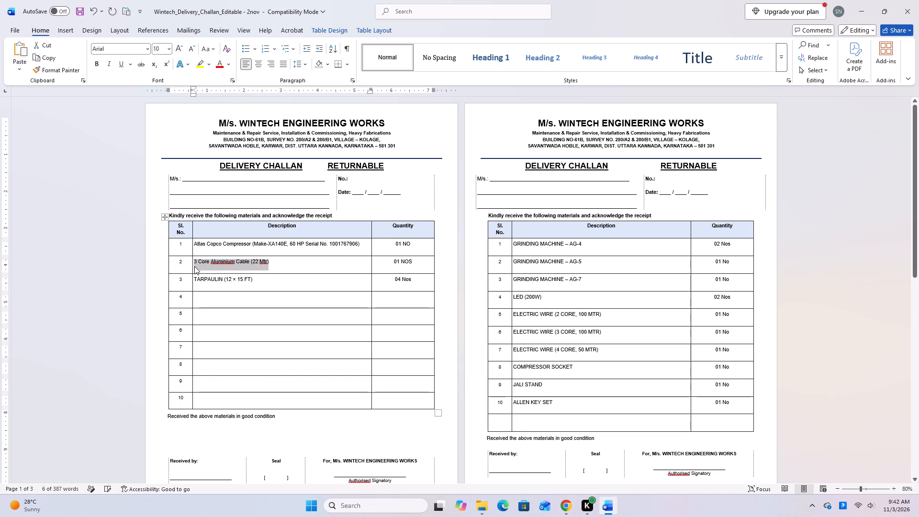
click(273, 267)
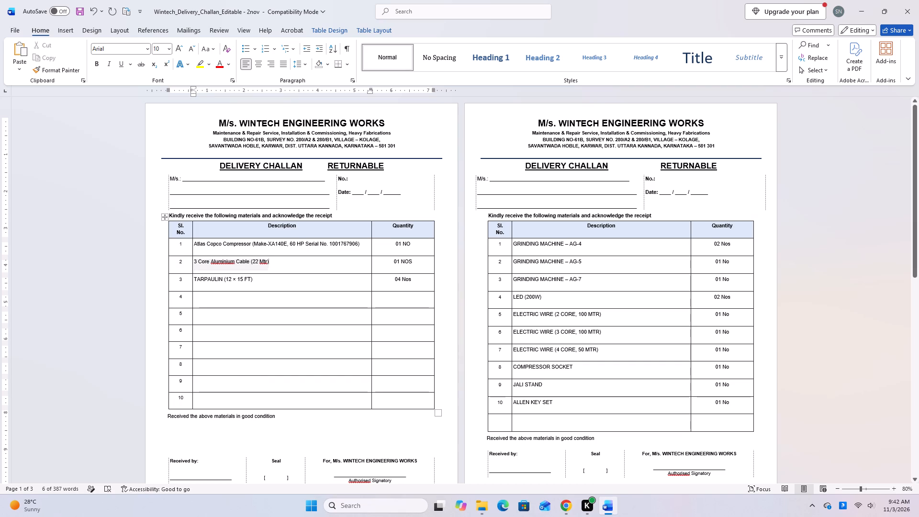
shift+drag(284, 264, 230, 264)
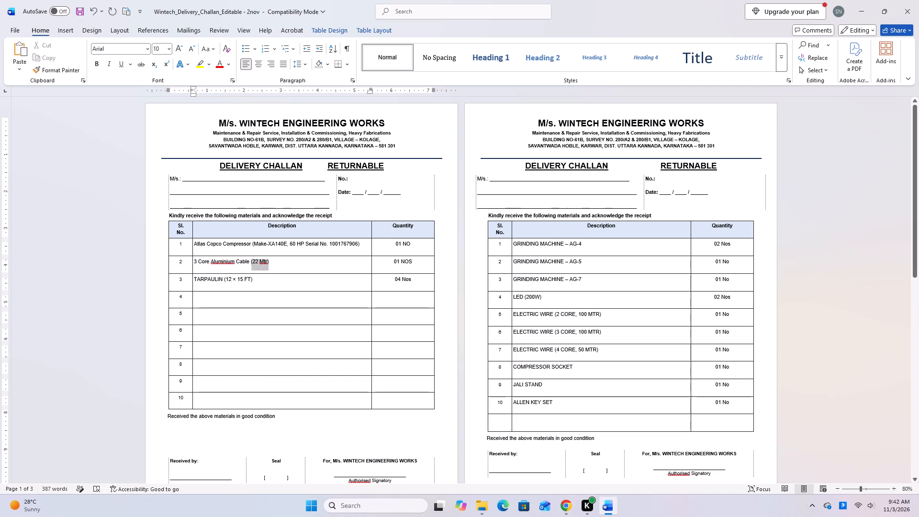
shift+drag(230, 264, 195, 264)
key(shift+F3)
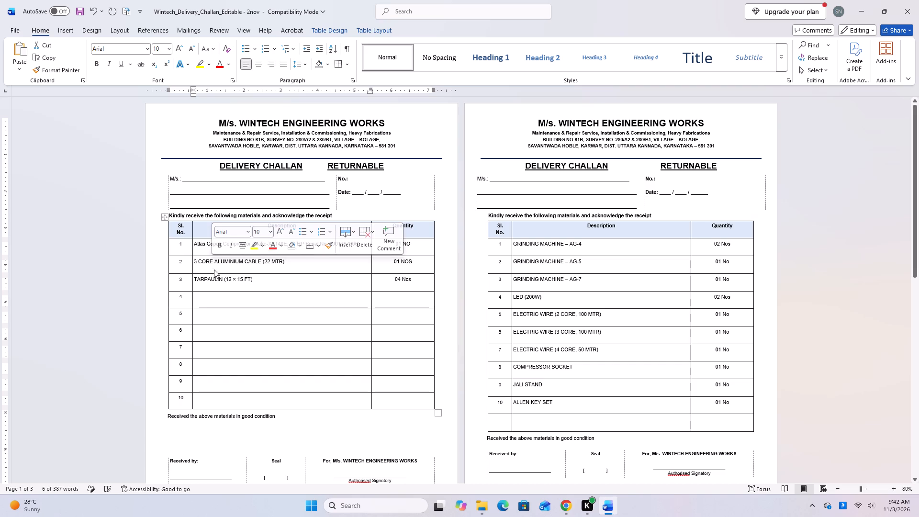
click(215, 271)
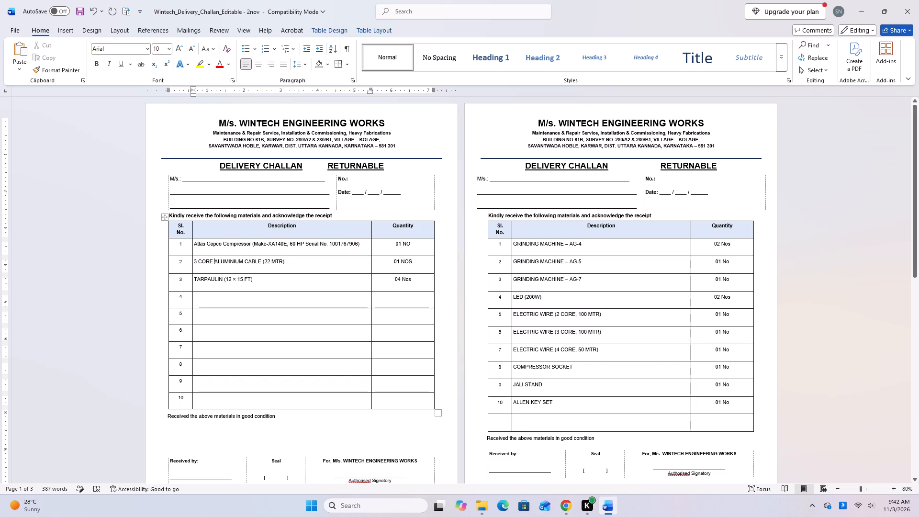
Change the COPPER SLAG BAG quantity in the non-returnable challan to "130 BAGS".
scroll(582, 392, down, 6)
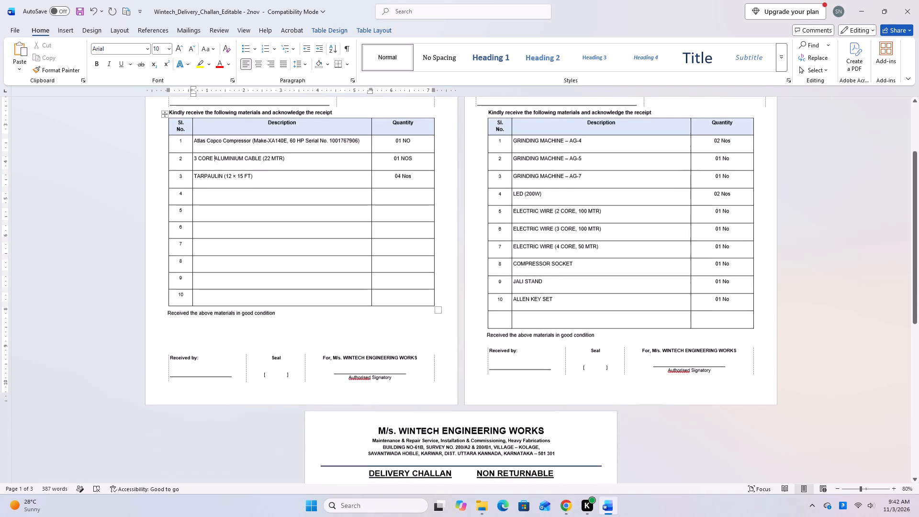
scroll(582, 385, down, 2)
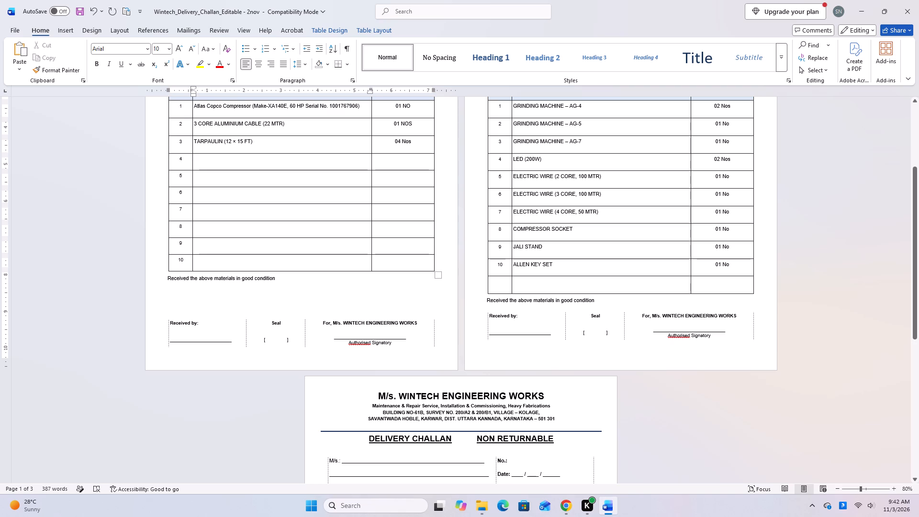
scroll(540, 396, down, 17)
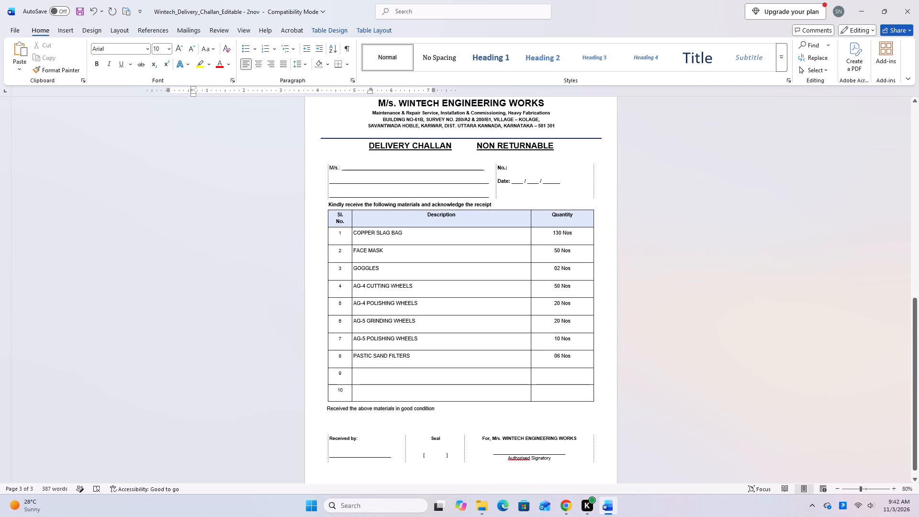
click(584, 234)
key(BackSpace)
key(BackSpace)
key(BackSpace)
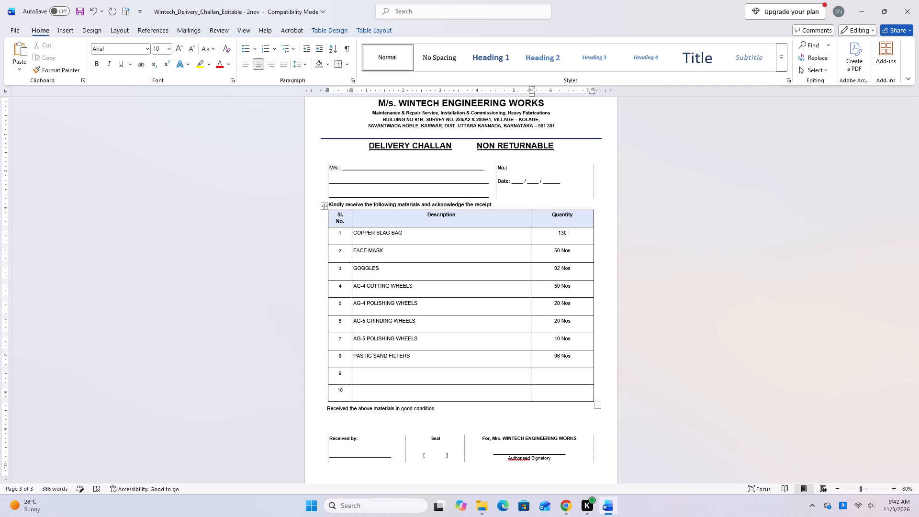
text(BAGS)
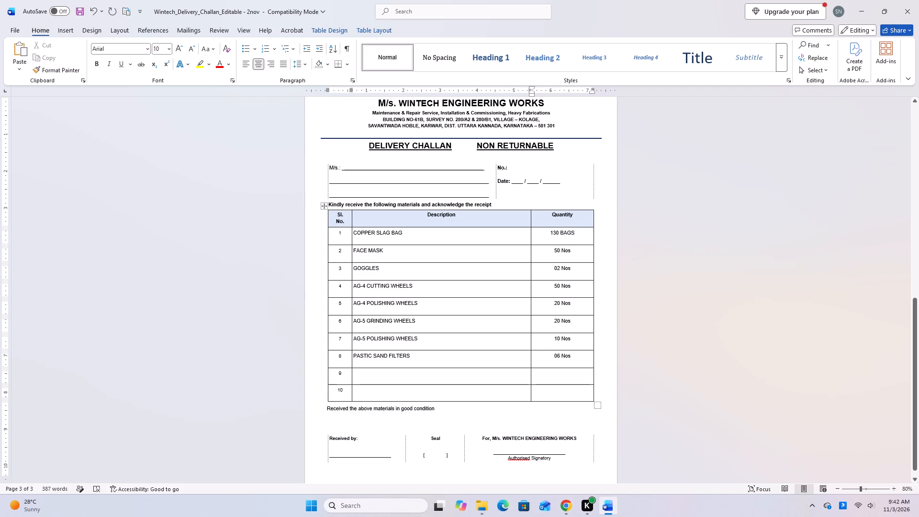
Change the COPPER SLAG BAG quantity in the non-returnable challan to "130 Bags".
key(BackSpace)
key(BackSpace)
key(BackSpace)
click(587, 360)
Delete the empty unnumbered cells below ALLEN KEY SET in the grinding machine returnable challan, shifting cells left.
scroll(421, 356, up, 19)
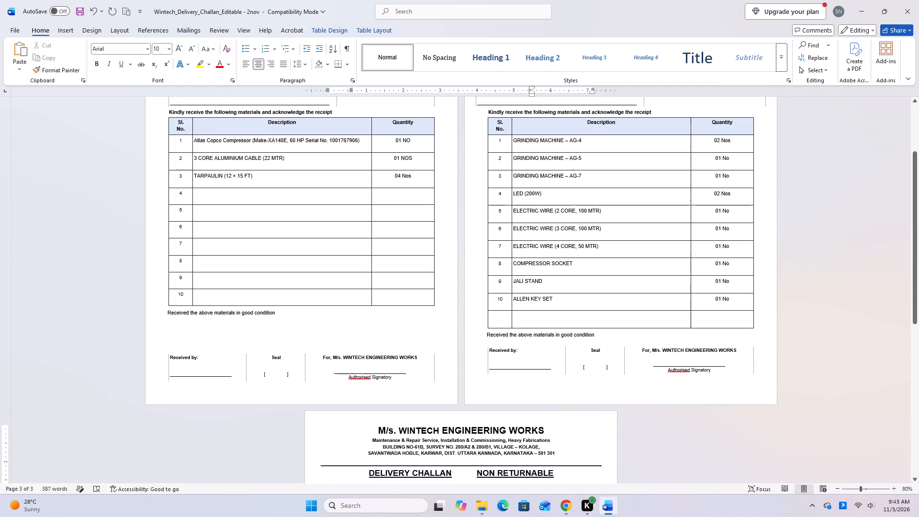
drag(497, 318, 705, 318)
right_click(705, 318)
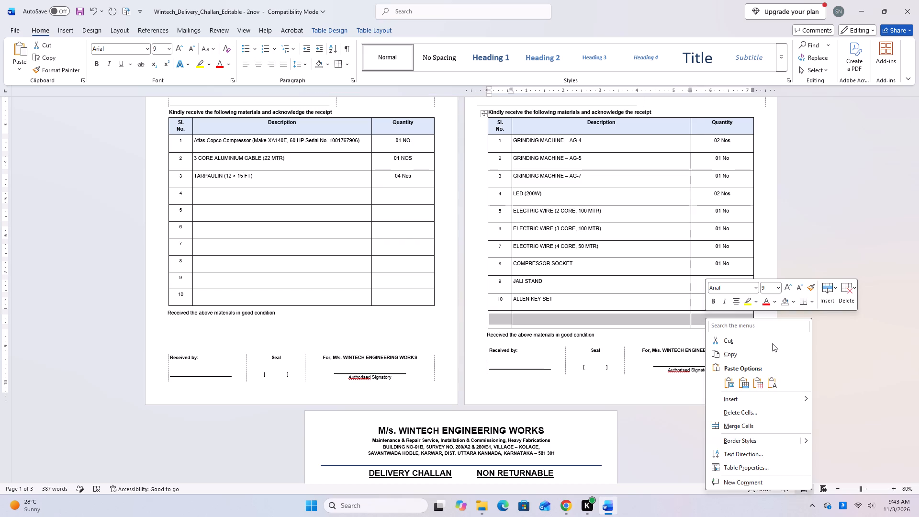
click(728, 415)
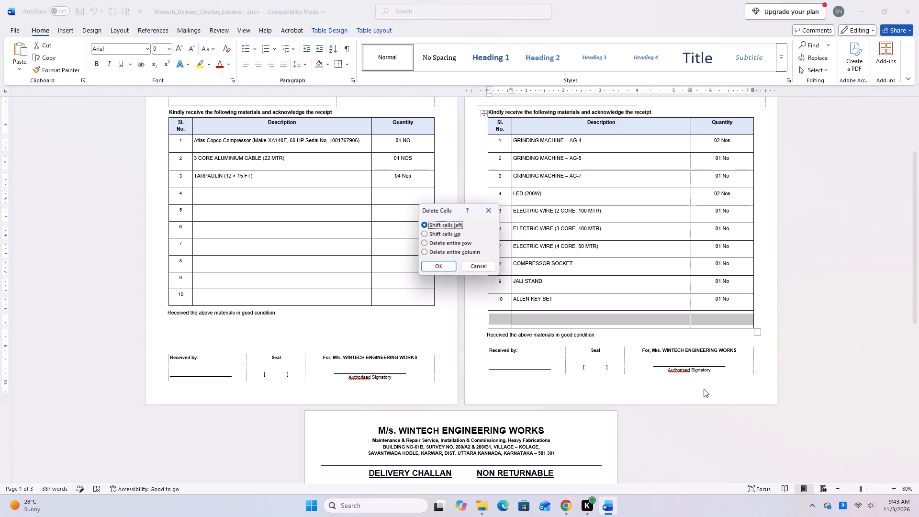
click(428, 265)
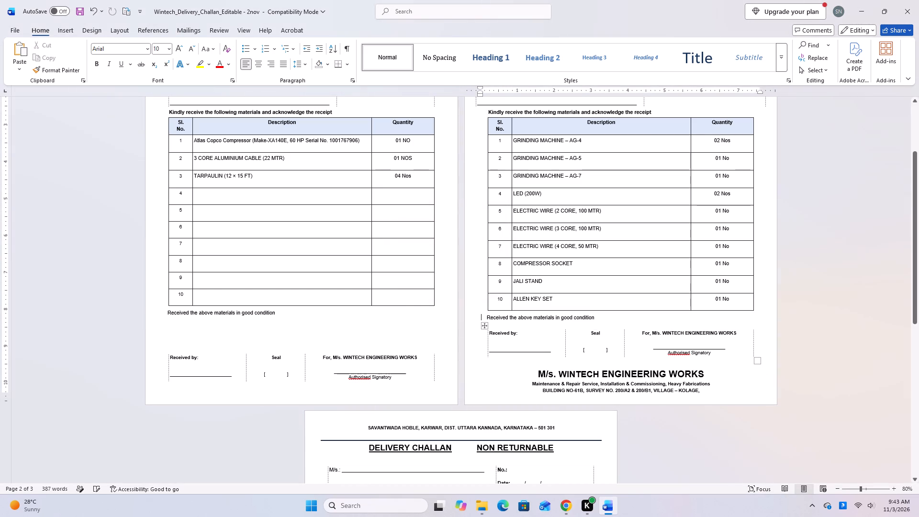
Insert a blank line above the signature block of the grinding machine challan to move the non-returnable challan heading onto its own page.
click(538, 366)
click(504, 324)
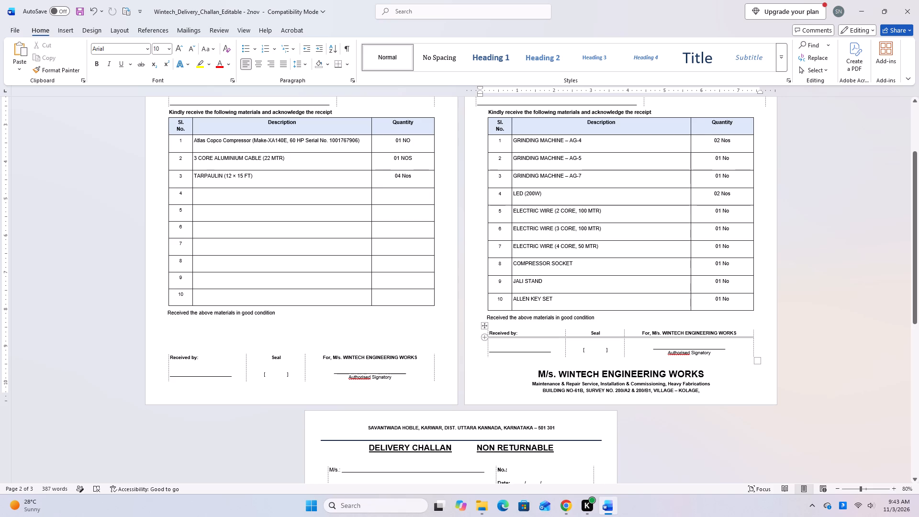
click(595, 329)
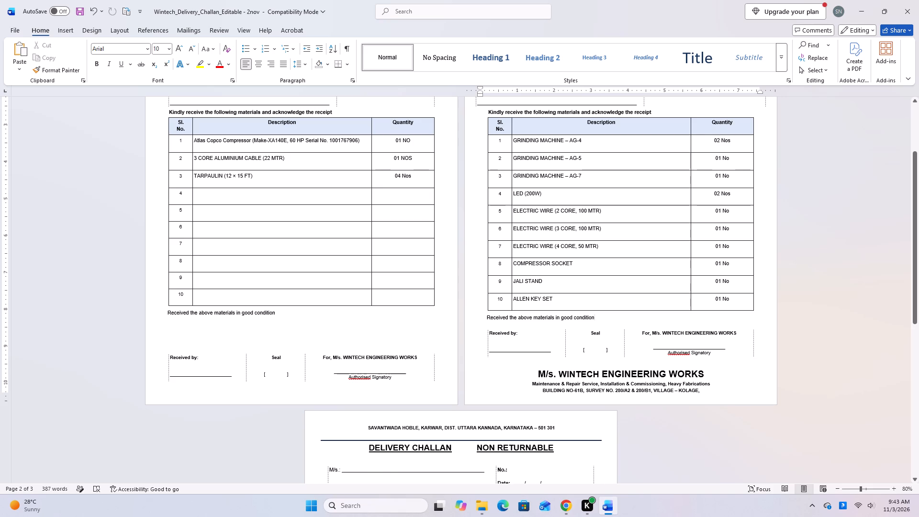
key(Return)
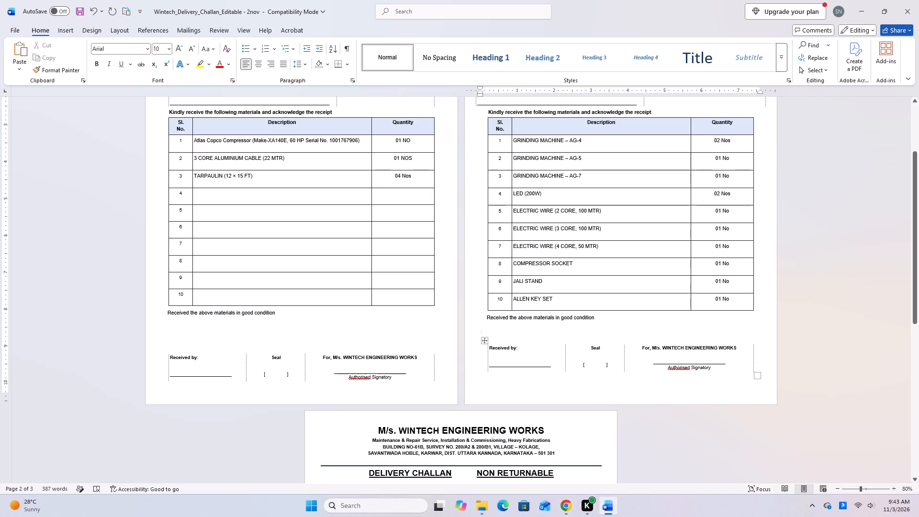
Replace LED with "REFLECTOR" before (200W) in the row 4 description of the grinding machine returnable challan.
scroll(681, 371, down, 5)
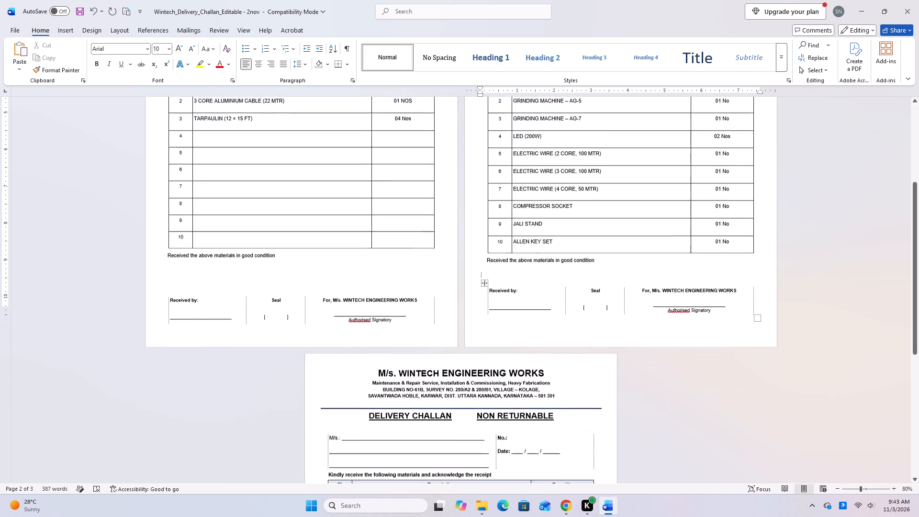
scroll(681, 371, down, 15)
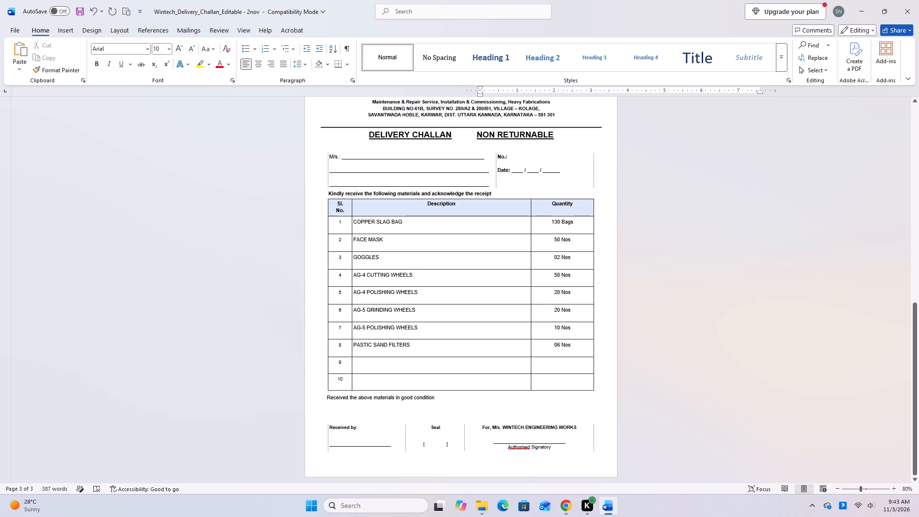
scroll(530, 288, up, 9)
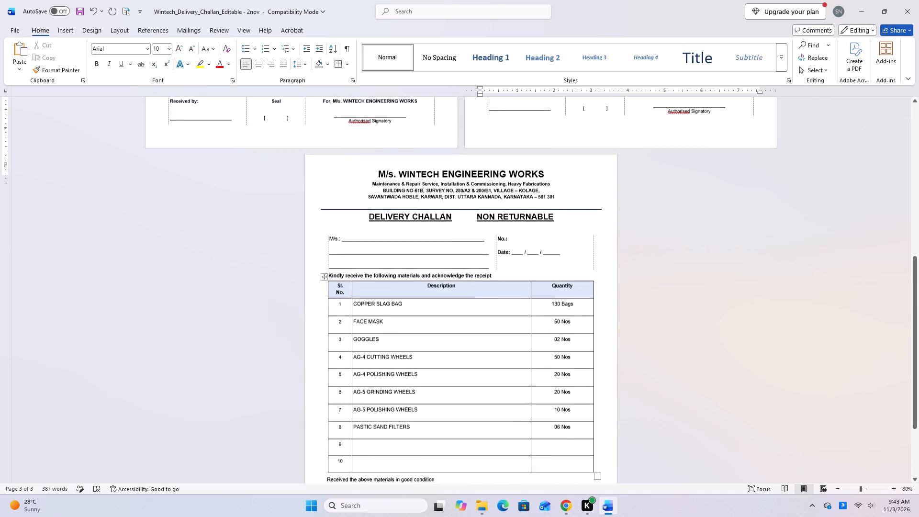
scroll(530, 288, up, 17)
scroll(530, 288, down, 3)
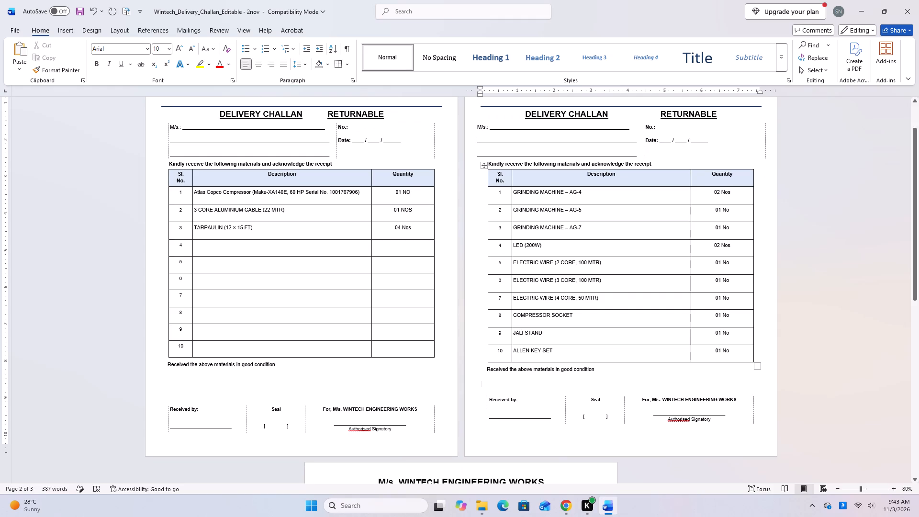
click(521, 248)
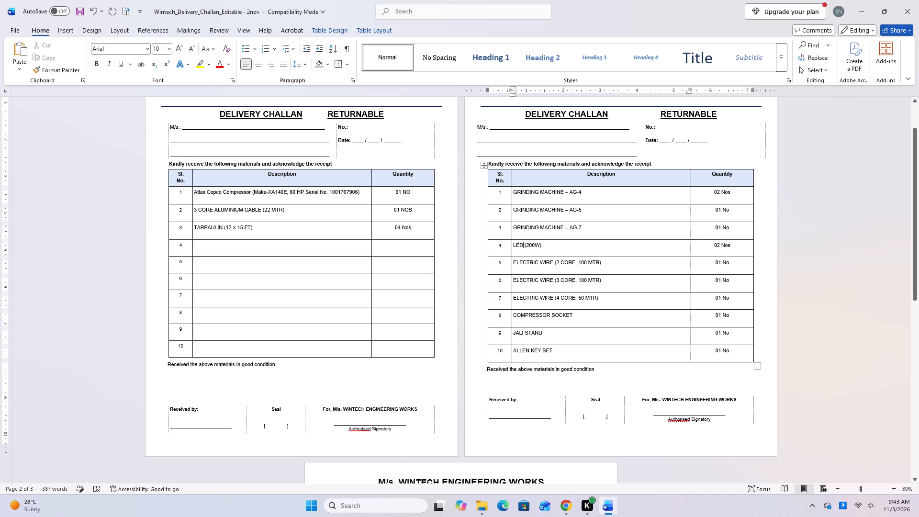
key(BackSpace)
key(BackSpace)
key(BackSpace)
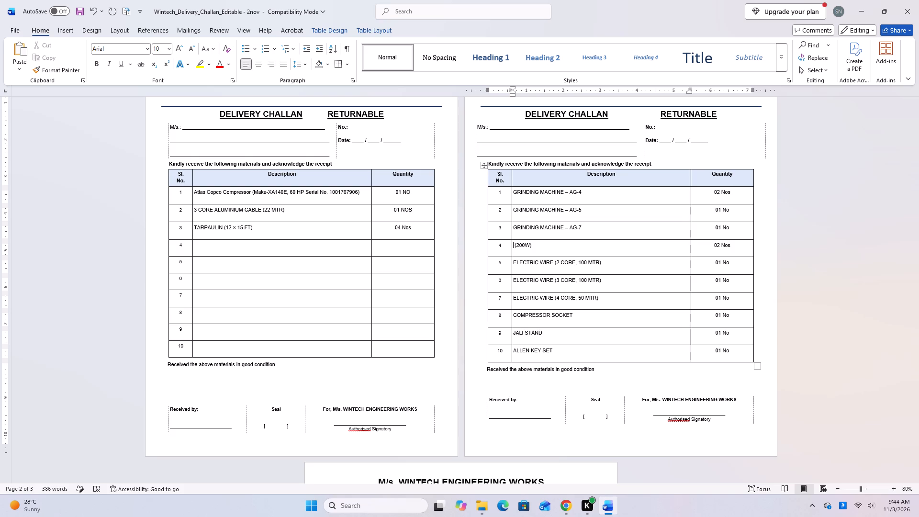
text(re)
key(BackSpace)
key(BackSpace)
text(RE)
key(f)
text(LE)
text(CTOR)
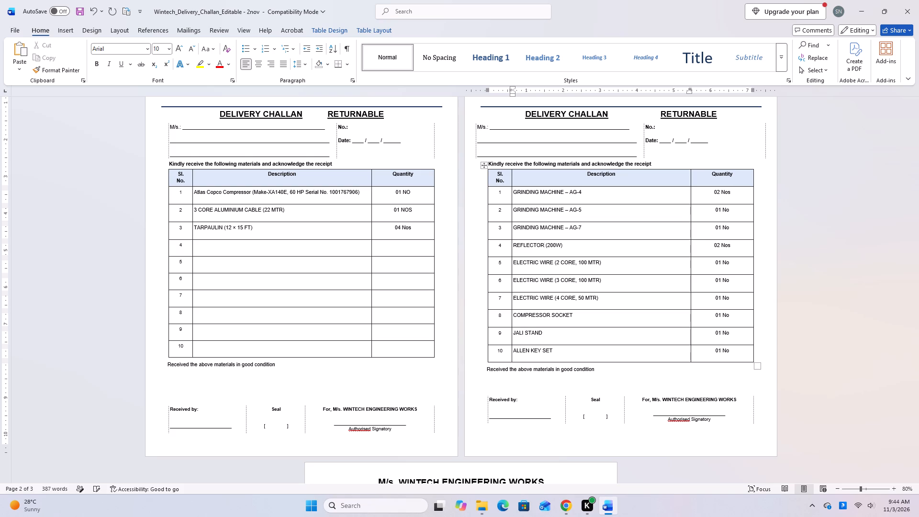
key(space)
Insert "LED" before REFLECTOR in row 4 so the description reads "LED REFLECTOR (200W)".
click(513, 244)
key(space)
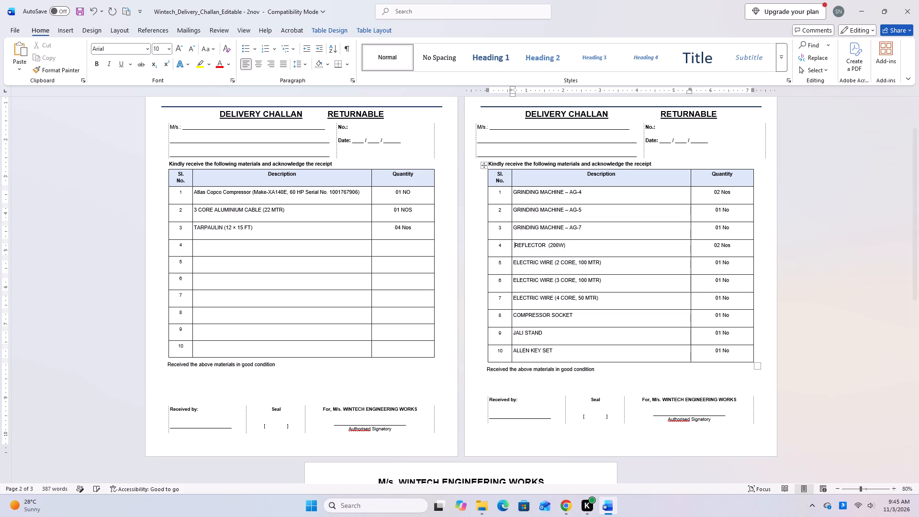
text(LED)
key(space)
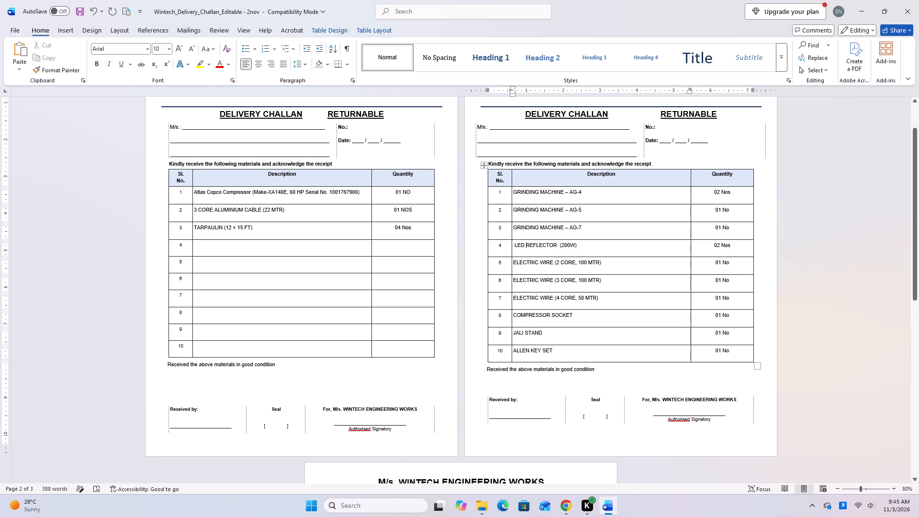
Replace the row 9 JALI STAND description in the grinding machine returnable challan with "WIRE MESH".
drag(579, 336, 521, 334)
drag(521, 334, 519, 334)
key(BackSpace)
text(WI)
text(RE MES)
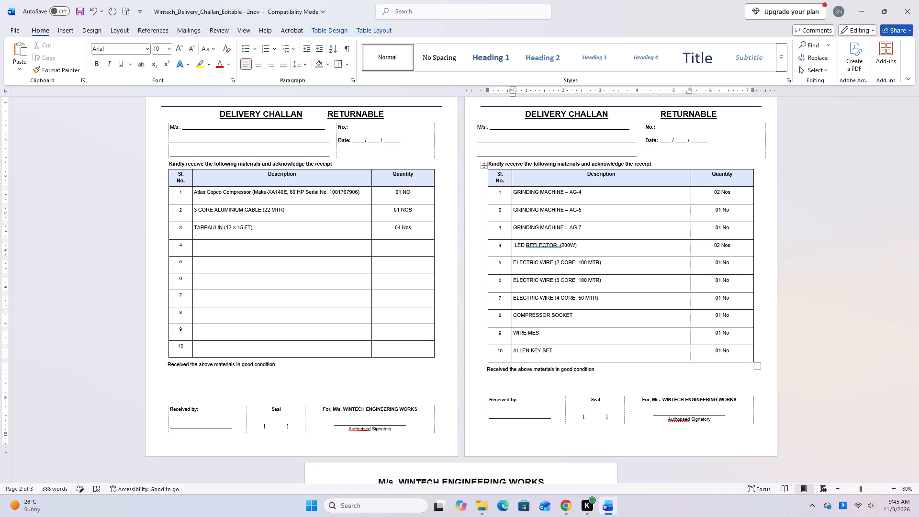
key(h)
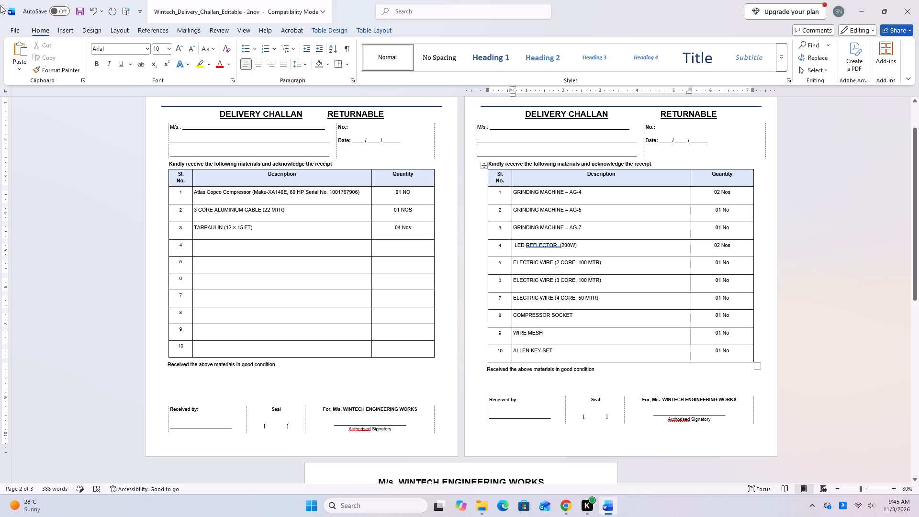
Save the challan document.
double_click(84, 11)
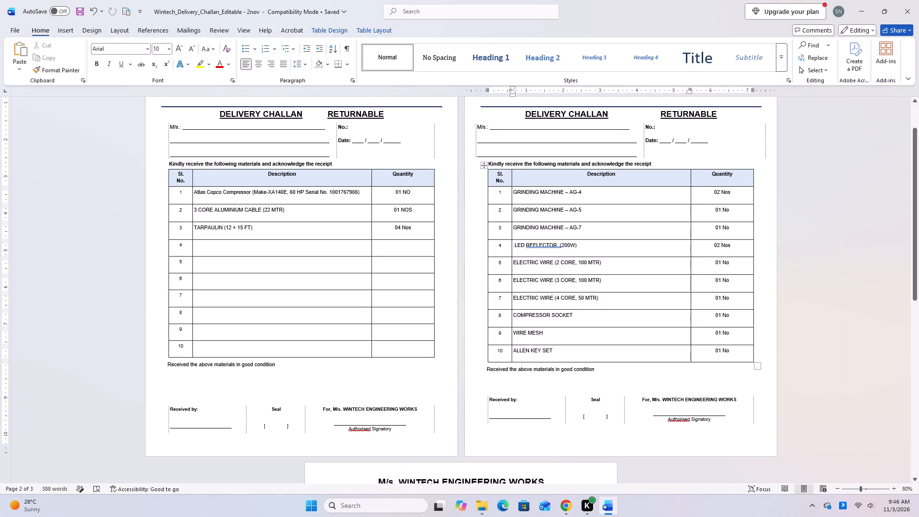
Enter "AIR Compressor" as the row 4 description of the compressor returnable challan, copying the word Compressor from row 1.
click(207, 246)
text(AIR)
key(space)
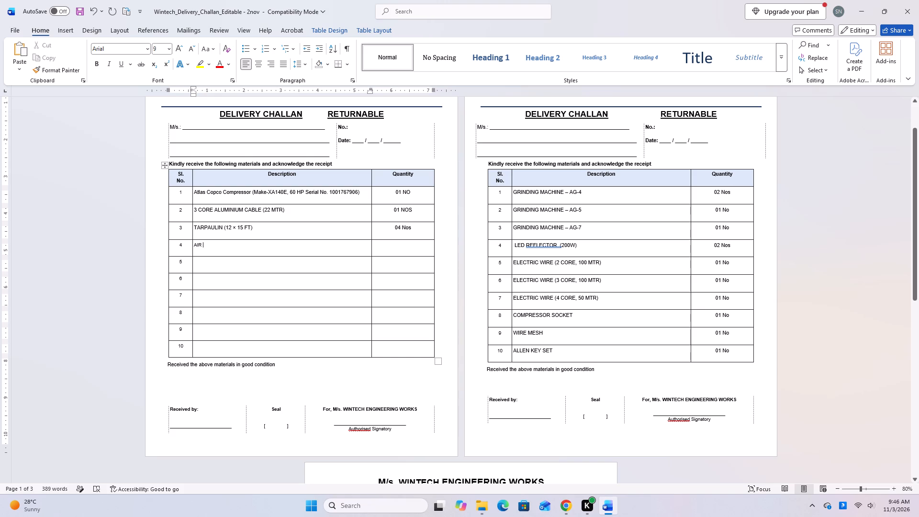
drag(223, 191, 251, 193)
right_click(239, 193)
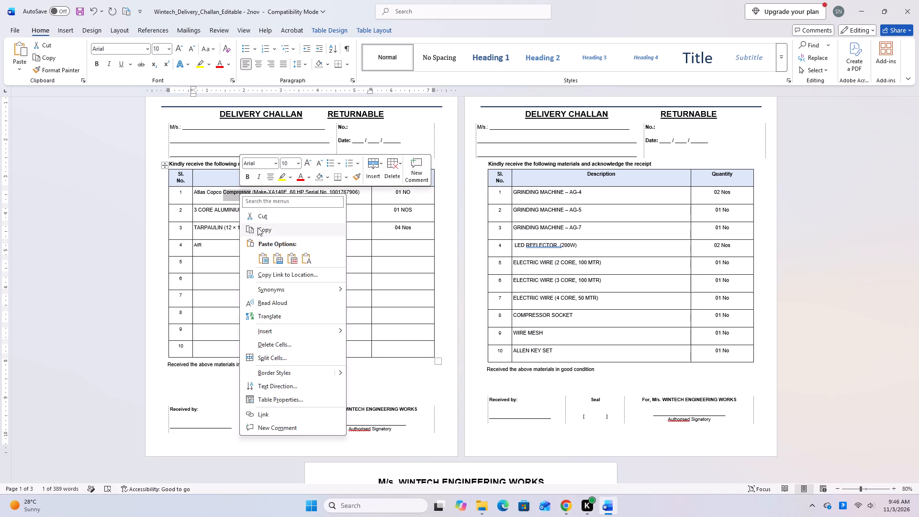
click(258, 227)
click(216, 243)
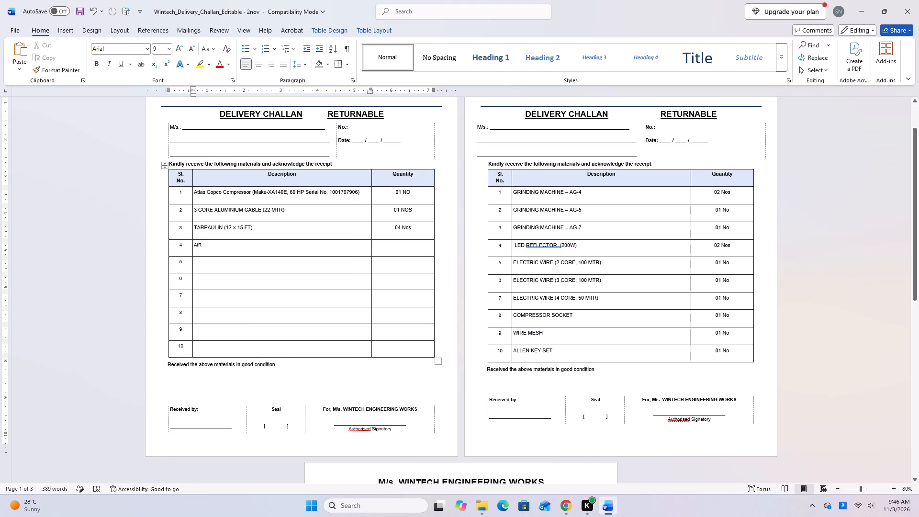
key(ctrl+v)
key(space)
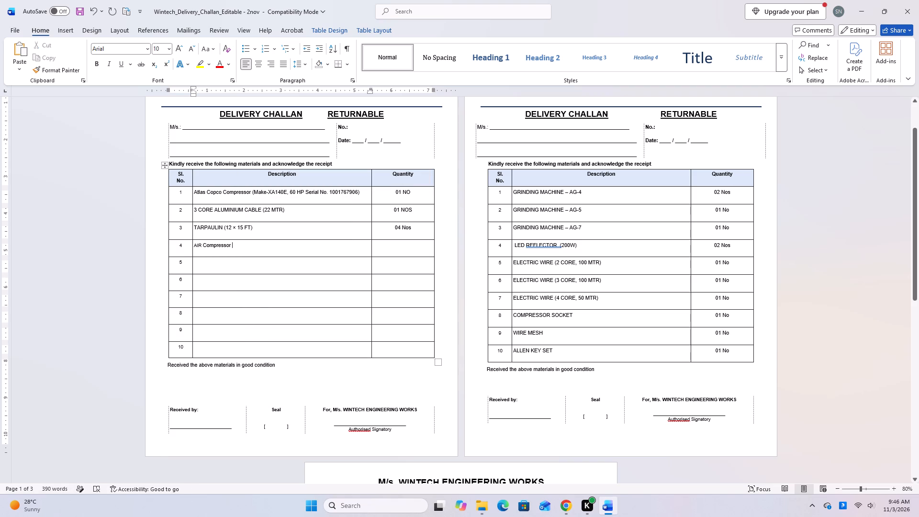
Copy the word Atlas from the row 1 compressor description and append it after "AIR Compressor" in row 4, keeping source formatting.
drag(194, 194, 204, 192)
right_click(204, 192)
click(234, 229)
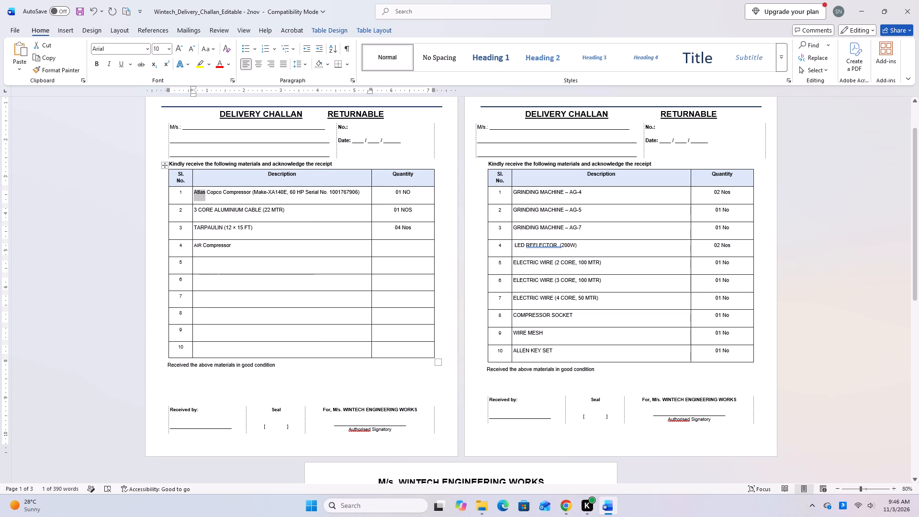
click(243, 247)
right_click(243, 247)
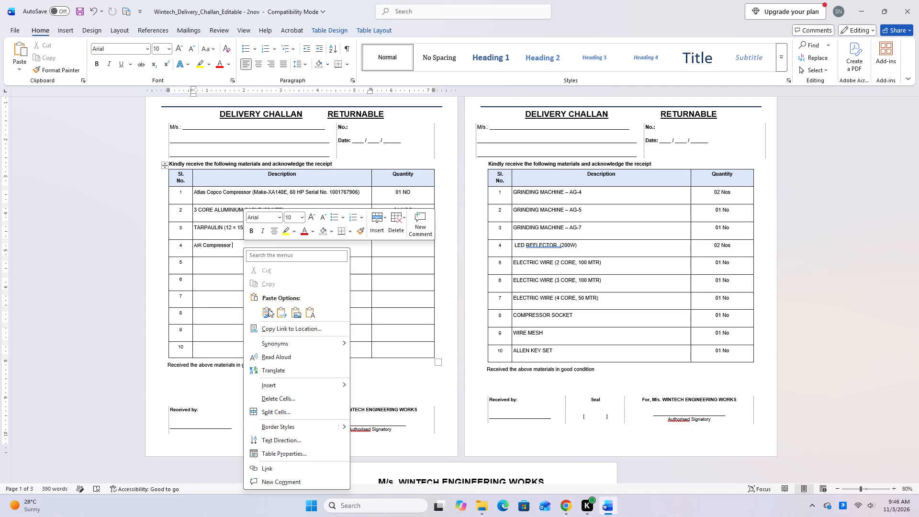
click(269, 309)
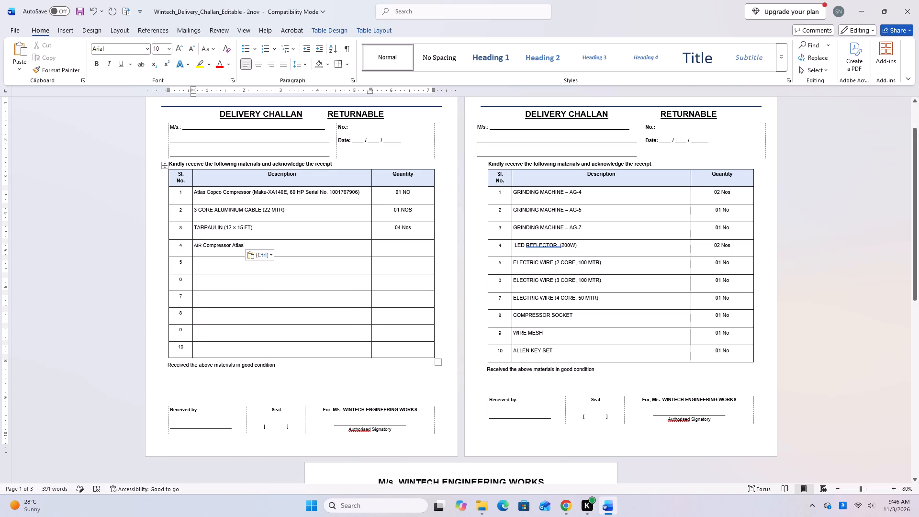
Copy the word Copco from the row 1 compressor description and append it after "AIR Compressor Atlas" in row 4, keeping source formatting.
key(space)
drag(205, 189, 208, 189)
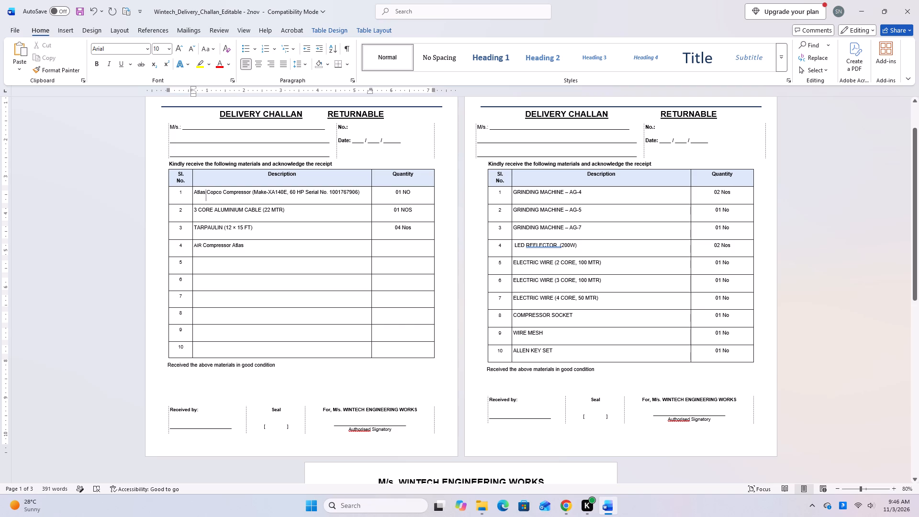
drag(208, 189, 209, 189)
click(210, 190)
drag(220, 194, 209, 193)
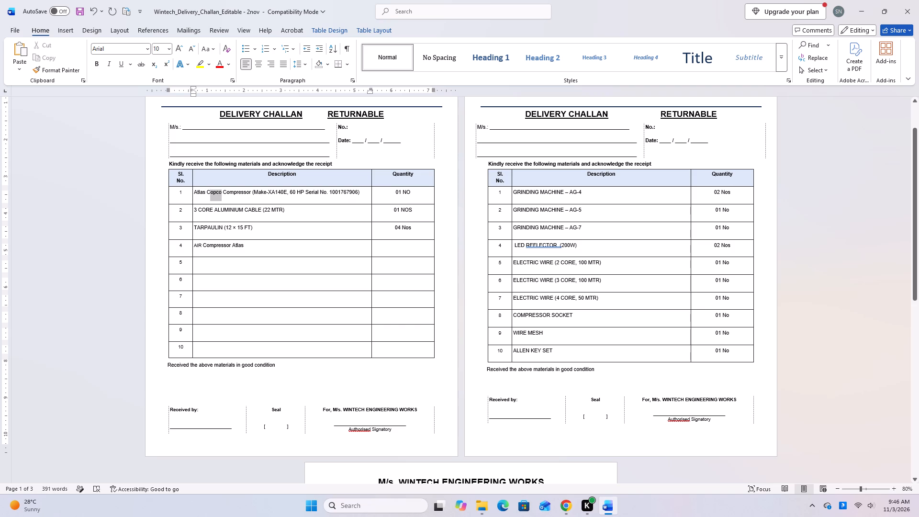
drag(209, 193, 207, 193)
right_click(207, 193)
click(238, 226)
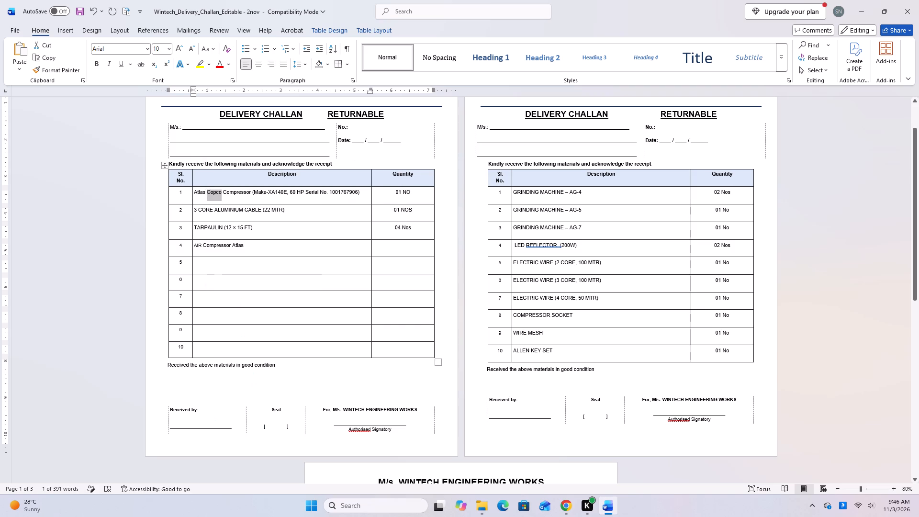
click(258, 246)
right_click(258, 246)
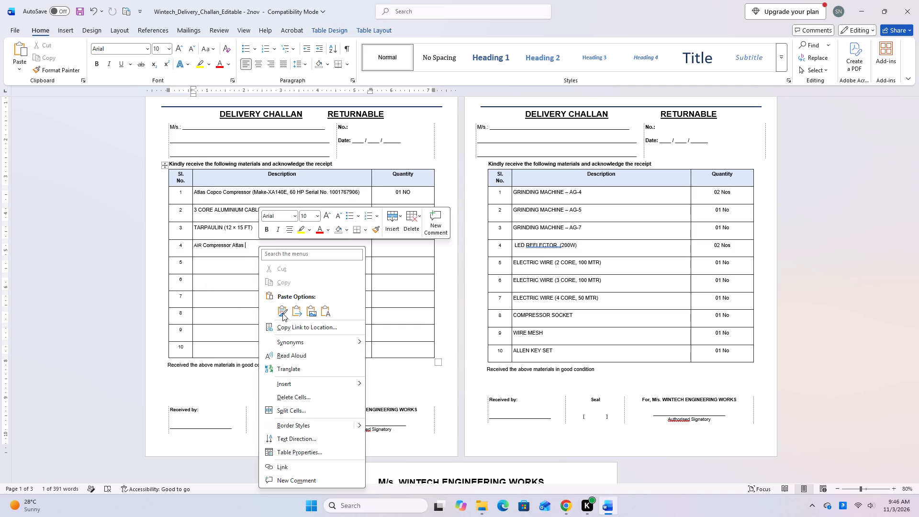
click(282, 313)
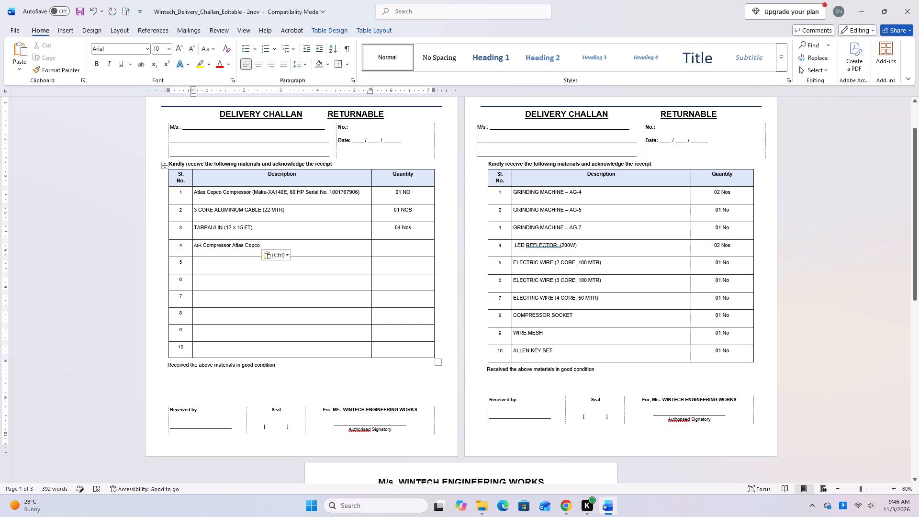
Append the model "( XA 140E)" to the row 4 air compressor description.
click(286, 247)
key(space)
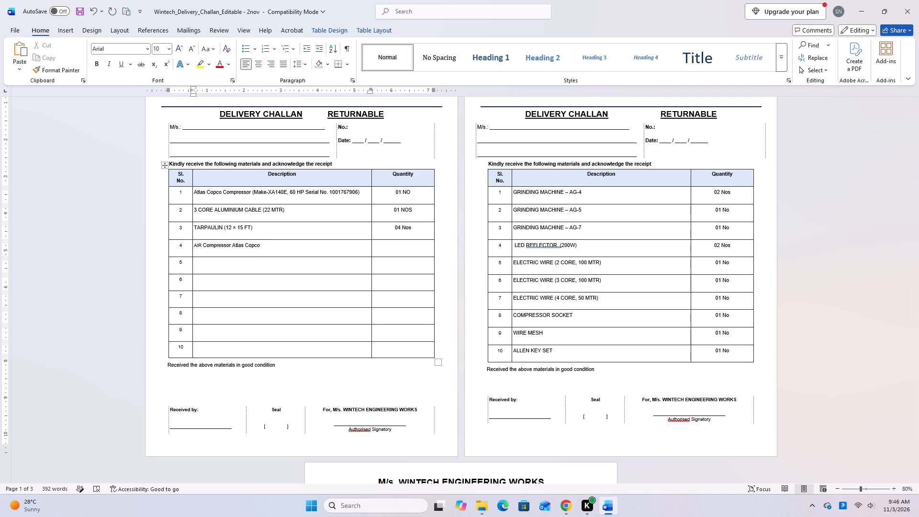
key(shift+parenleft)
key(space)
text(XA)
key(space)
text(1)
key(4)
key(0)
key(e)
key(shift+parenright)
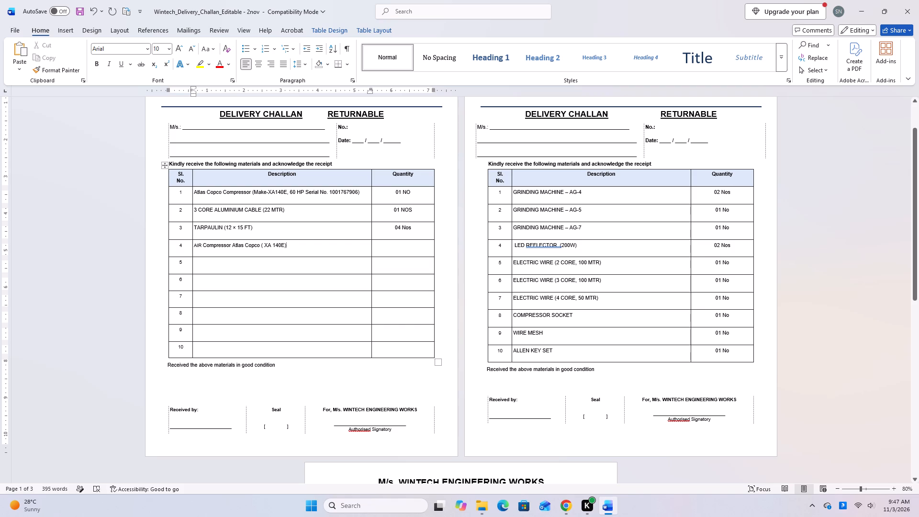
Enter "01 NO" as the row 4 quantity in the compressor returnable challan.
click(394, 253)
key(space)
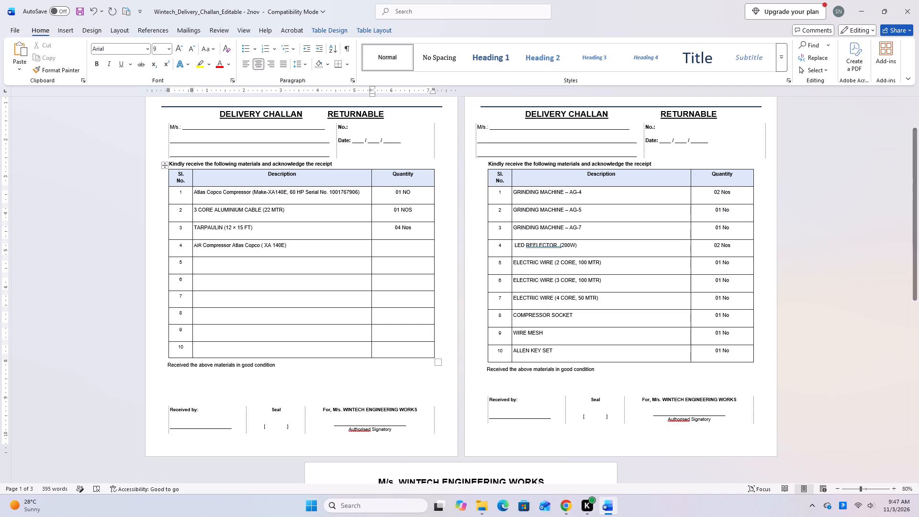
text(01)
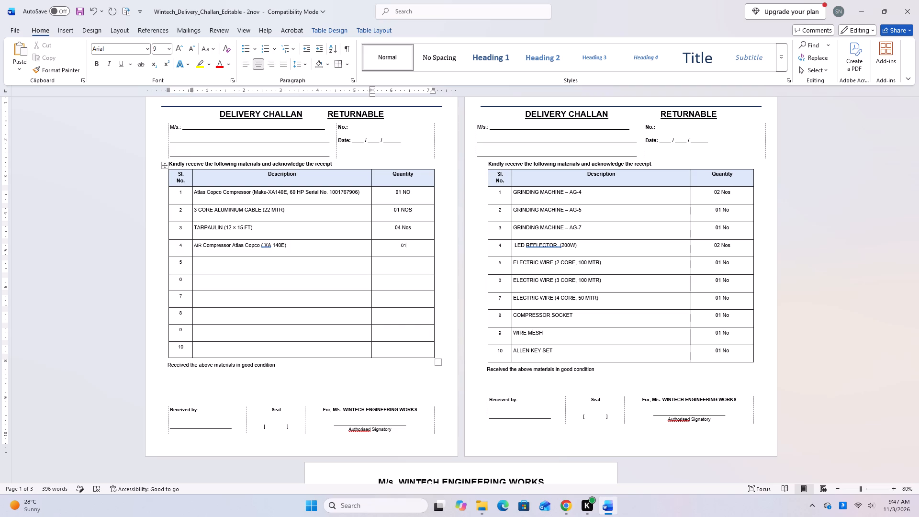
key(space)
text(NO)
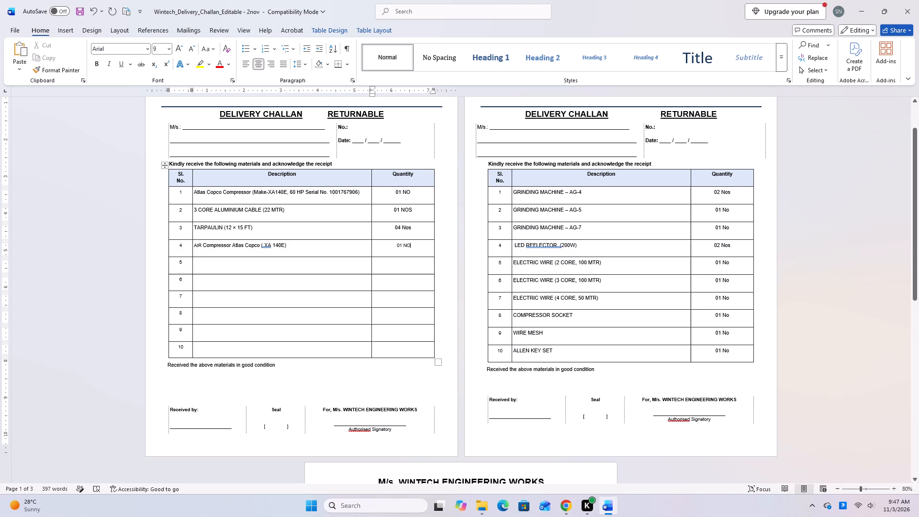
Replace the row 1 description and quantity in the compressor challan by clearing them and moving the row 4 entries there.
drag(195, 191, 398, 191)
right_click(398, 191)
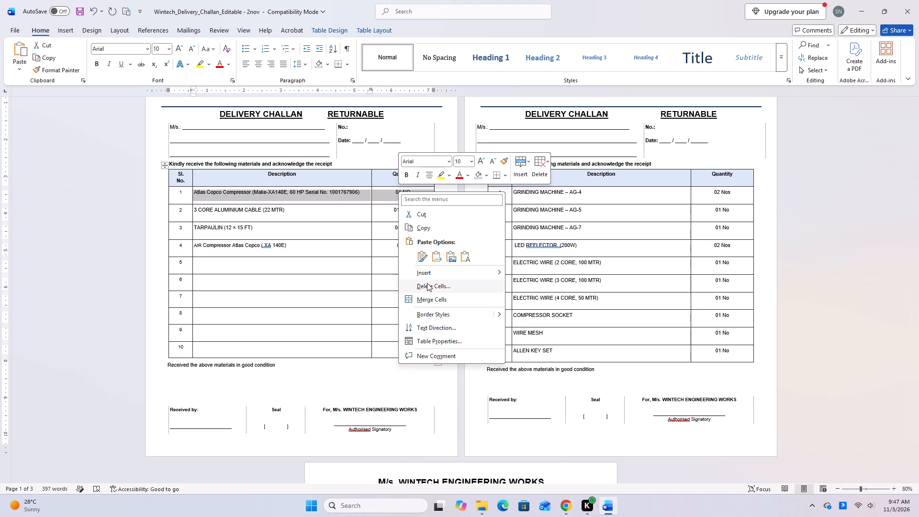
click(333, 278)
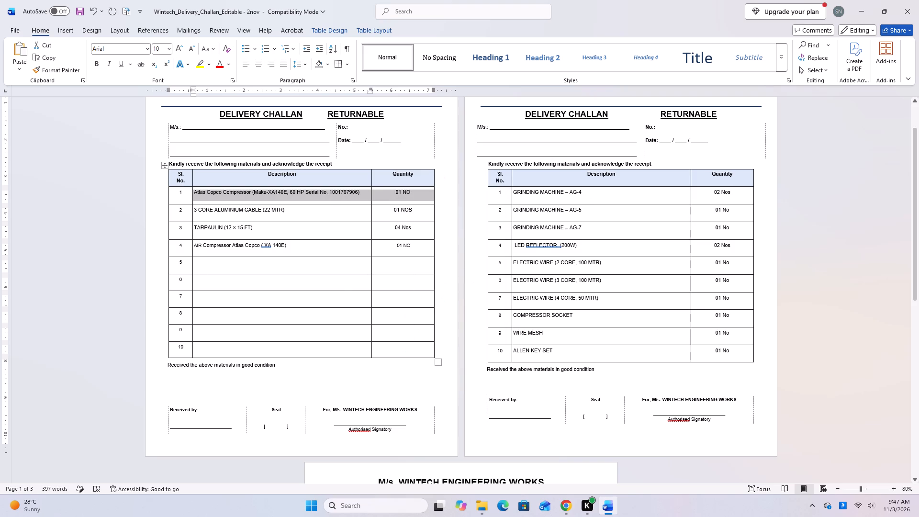
key(Delete)
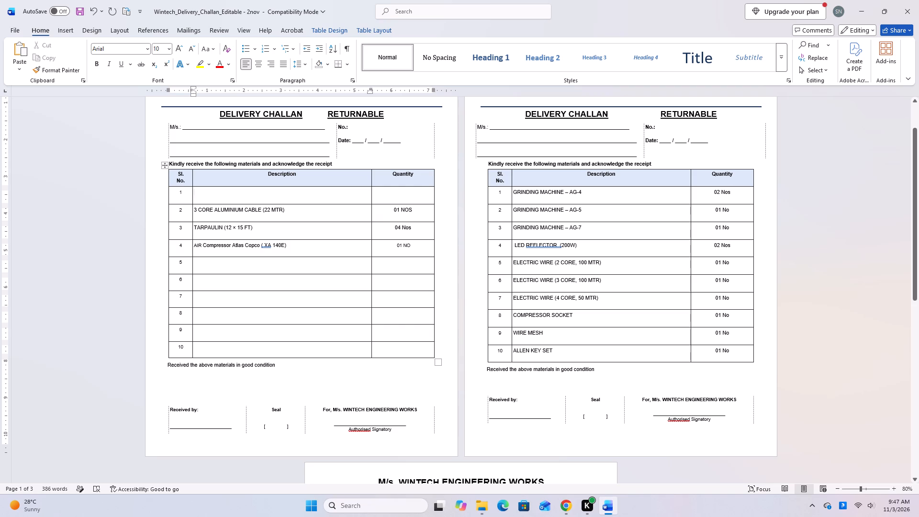
drag(194, 247, 395, 246)
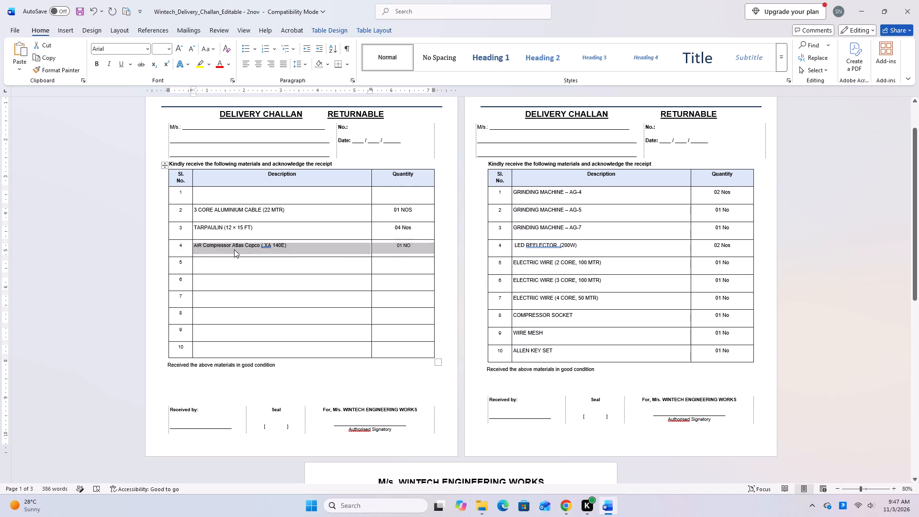
drag(234, 249, 224, 195)
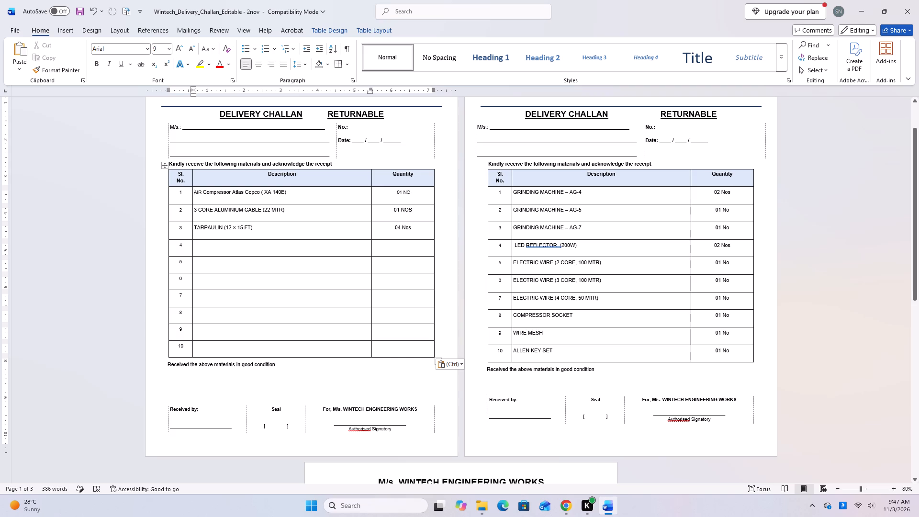
Remove the space between XA and 140E in the row 1 air compressor description.
click(272, 192)
key(BackSpace)
Copy the text formatting of the row 2 description and quantity onto row 1 of the compressor challan.
drag(194, 208, 256, 207)
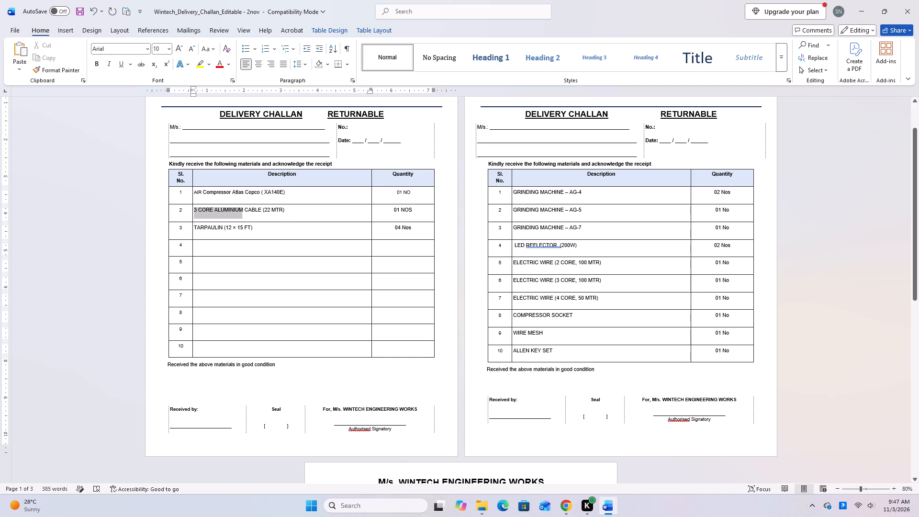
drag(256, 207, 396, 208)
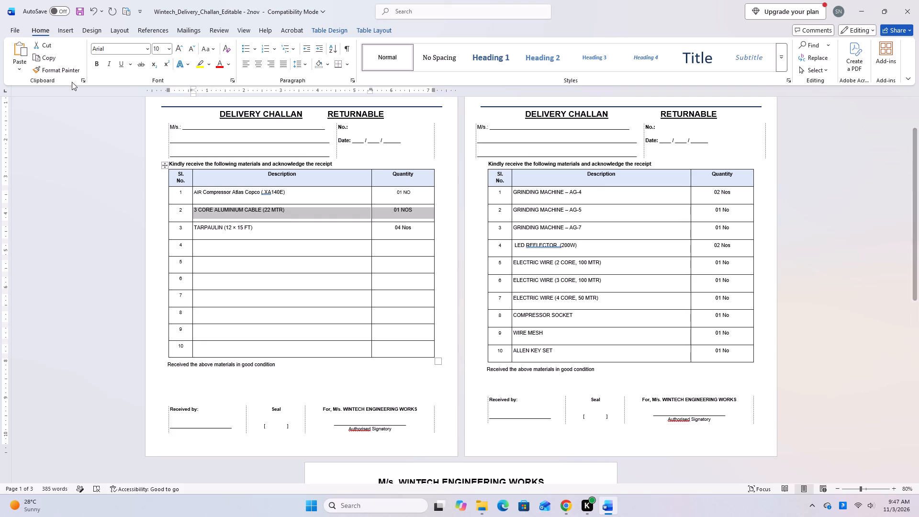
click(67, 72)
drag(195, 192, 414, 195)
click(251, 280)
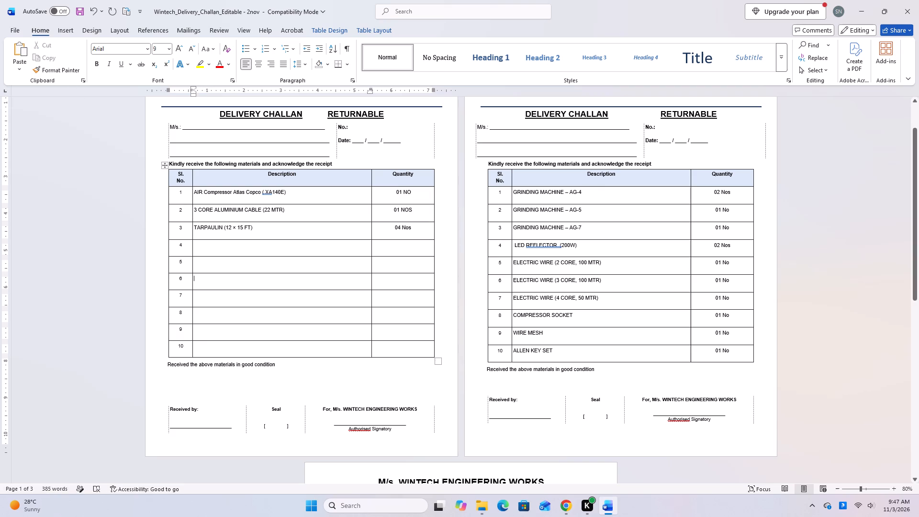
Apply the suggested spacing correction "(XA" in the row 1 air compressor description.
right_click(266, 193)
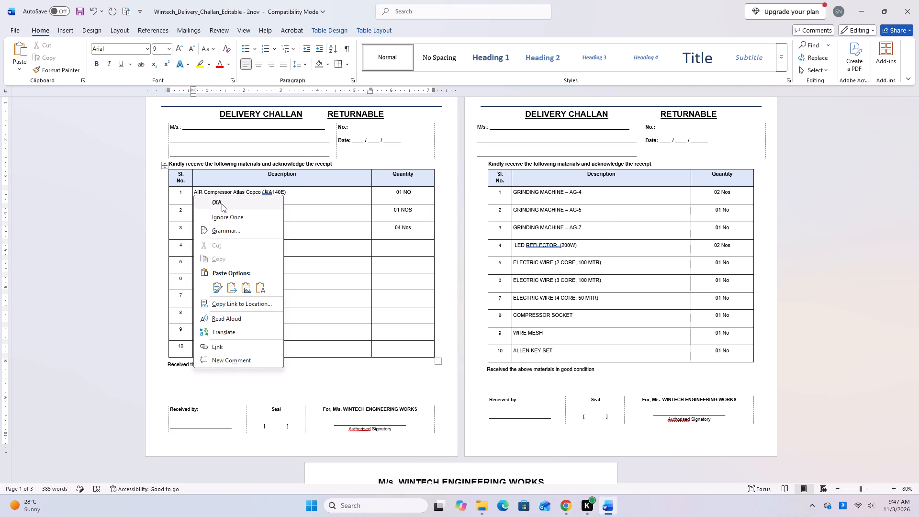
click(222, 204)
click(334, 259)
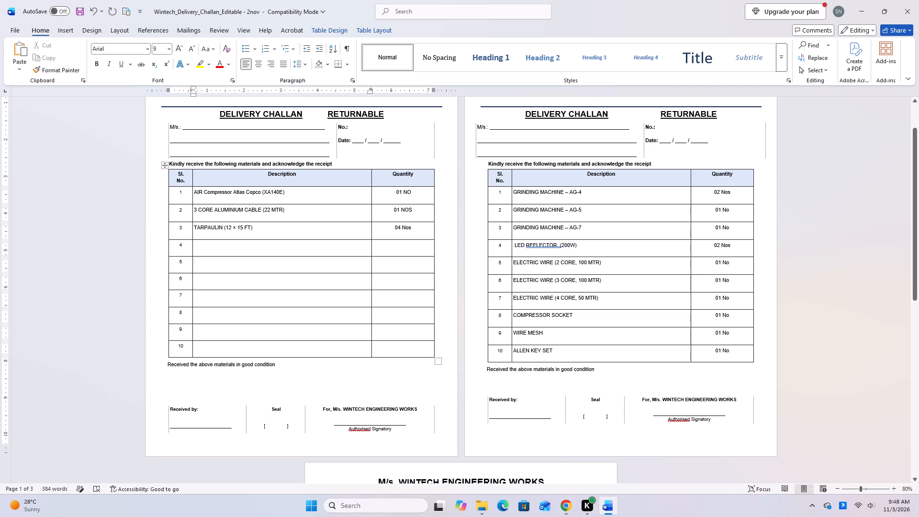
Change the row 2 and row 1 quantities in the compressor returnable challan to "01 No".
click(416, 214)
key(BackSpace)
key(BackSpace)
key(o)
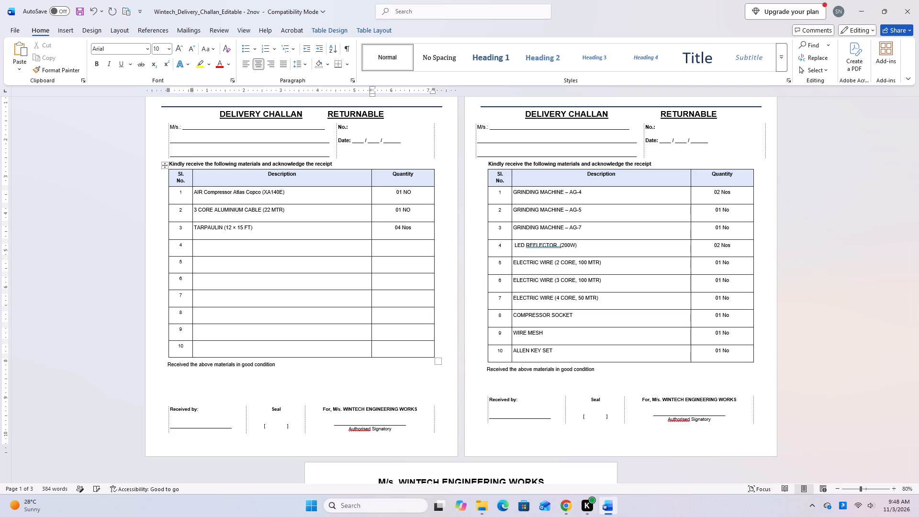
key(BackSpace)
key(o)
key(Up)
key(BackSpace)
key(o)
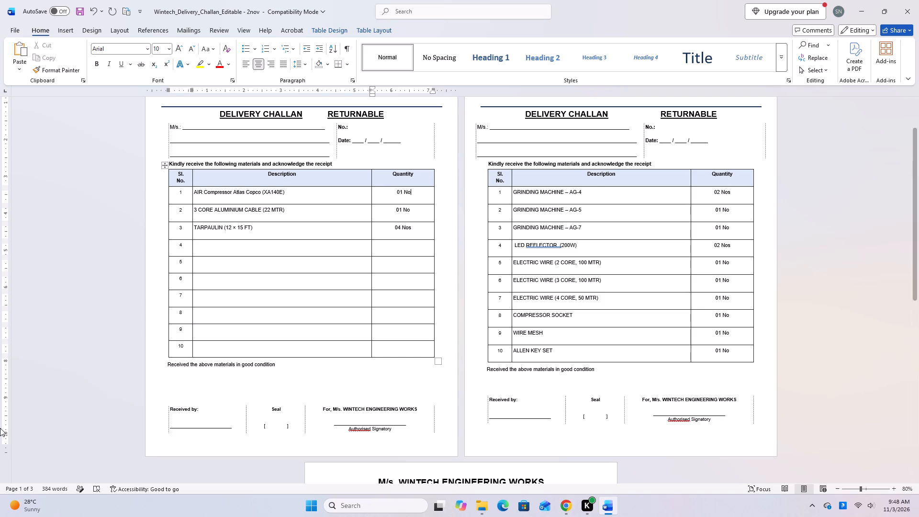
Apply the suggested spacing correction to the row 4 LED reflector description in the grinding machine returnable challan, giving "REFLECTOR (200W)".
right_click(536, 244)
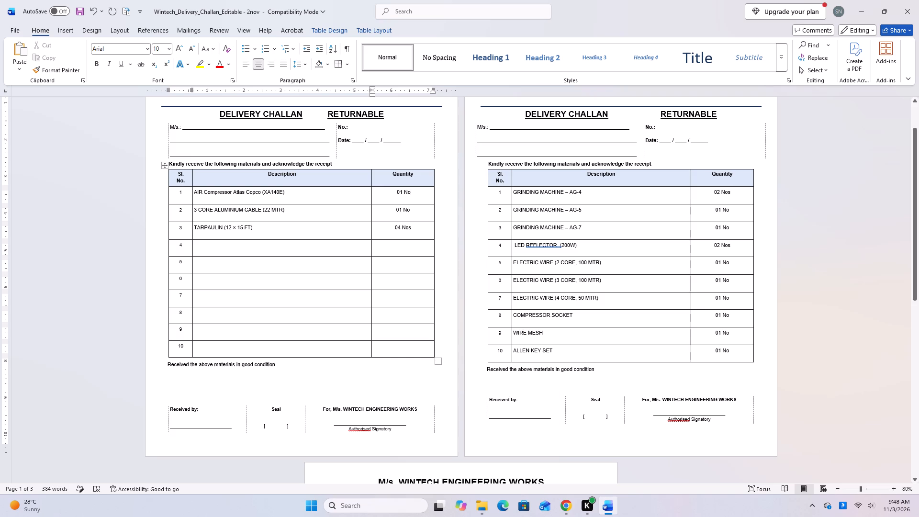
click(502, 254)
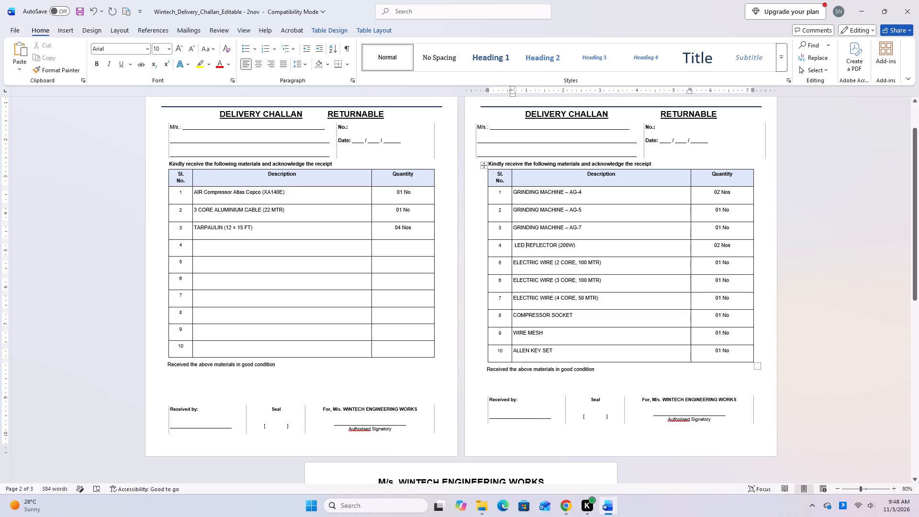
Check the materials and quantities listed in the non-returnable challan.
scroll(624, 299, down, 11)
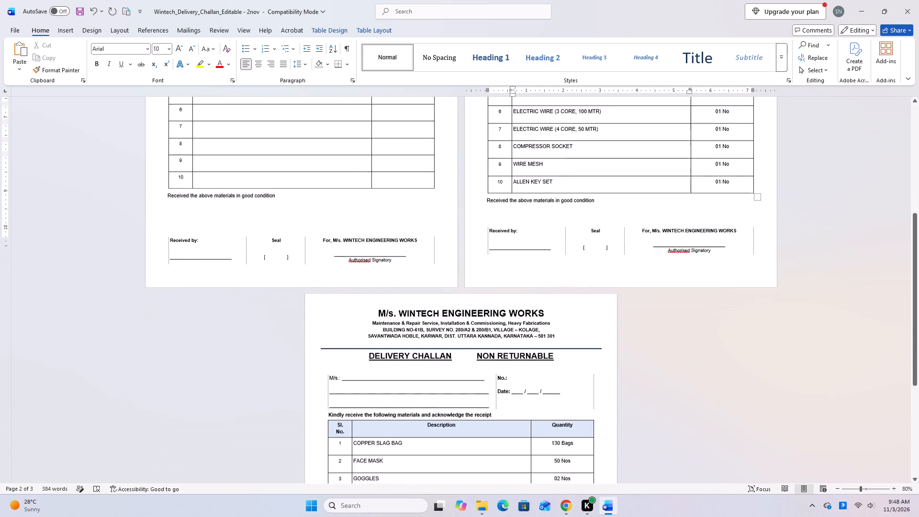
scroll(624, 299, down, 9)
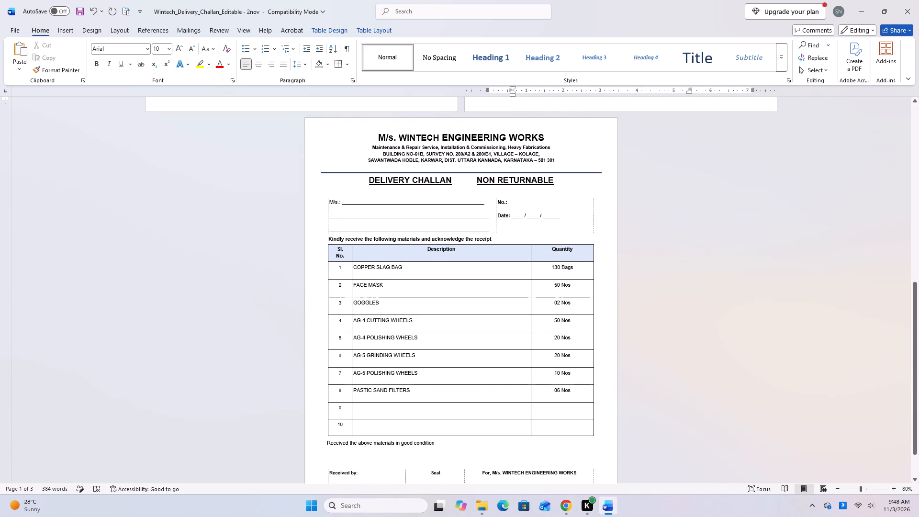